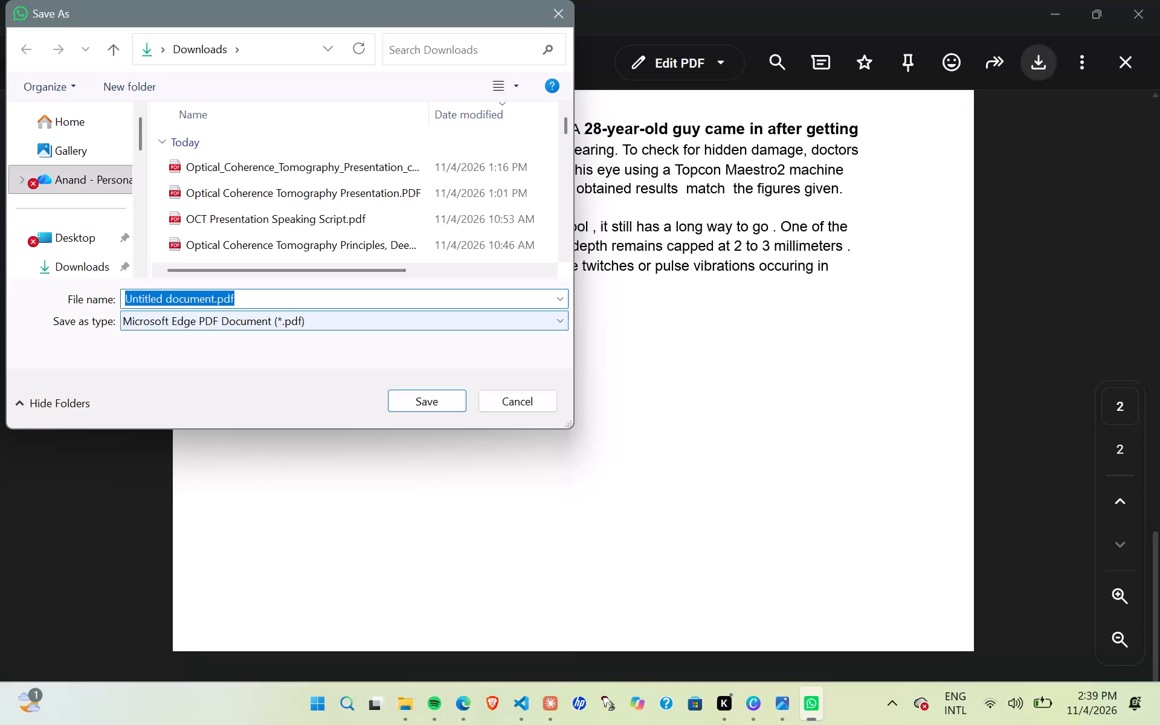
Replace the proposed file name of the PDF being saved in the Downloads folder with script.pdf.
key(BackSpace)
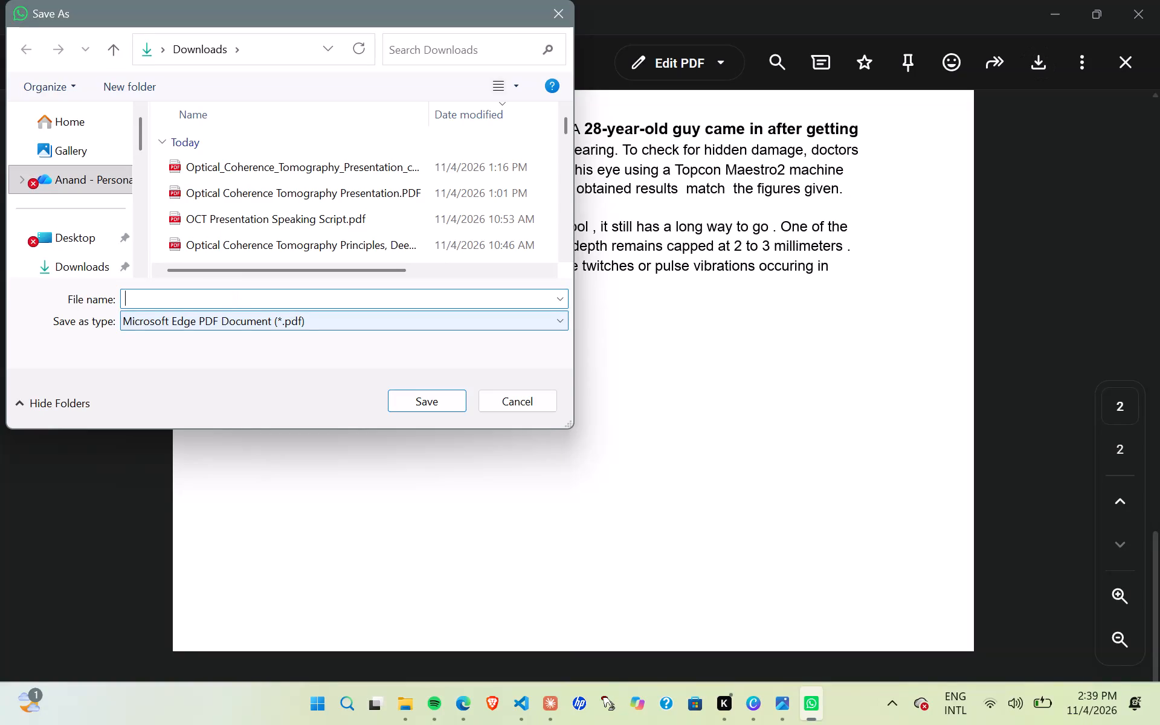
text(script)
text(.pdf)
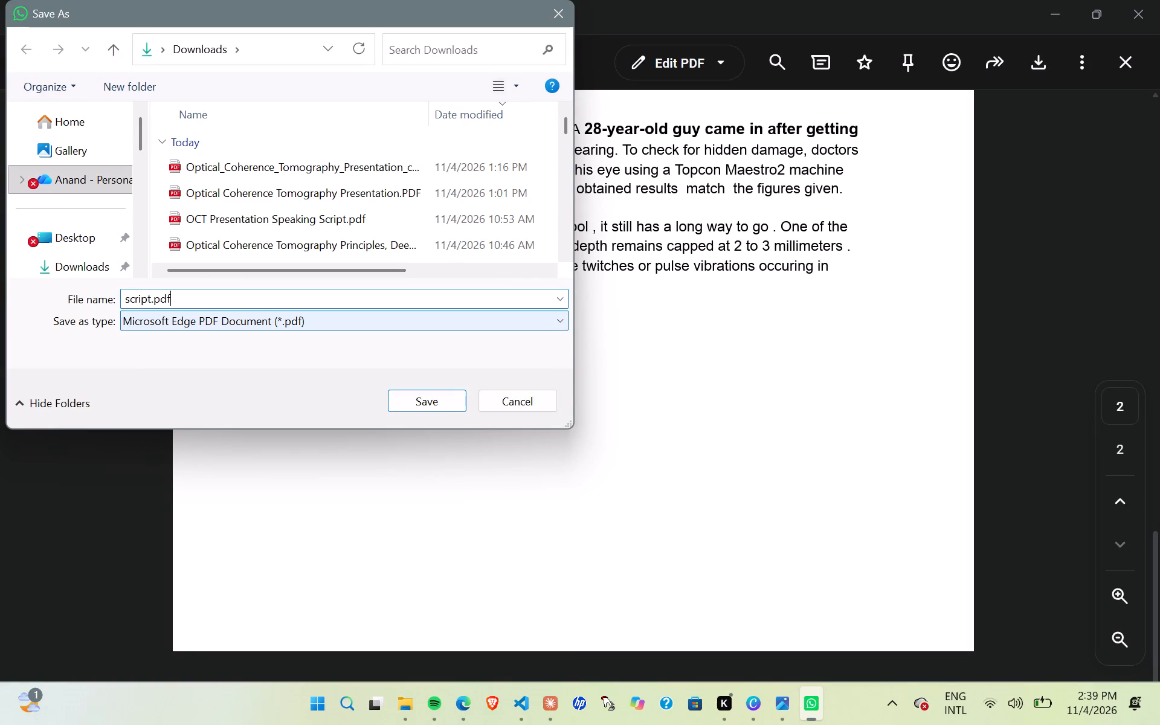
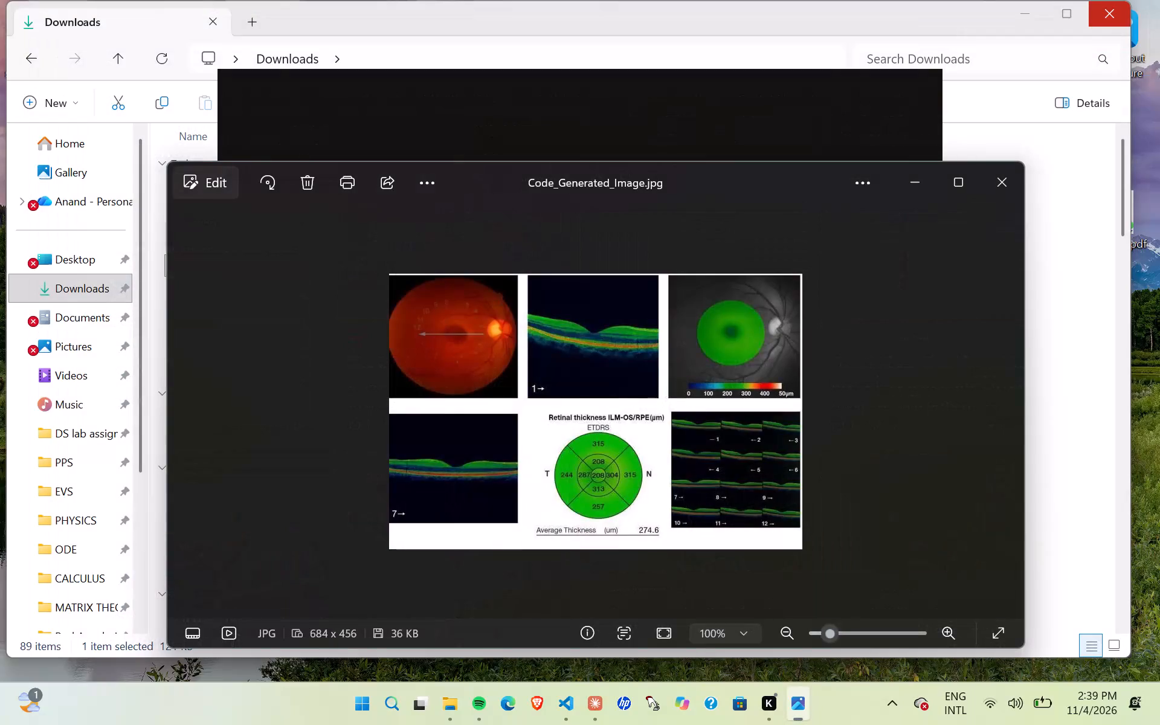
Close the File Explorer window showing the Downloads folder behind the Code_Generated_Image.jpg viewer.
click(1109, 7)
click(1107, 12)
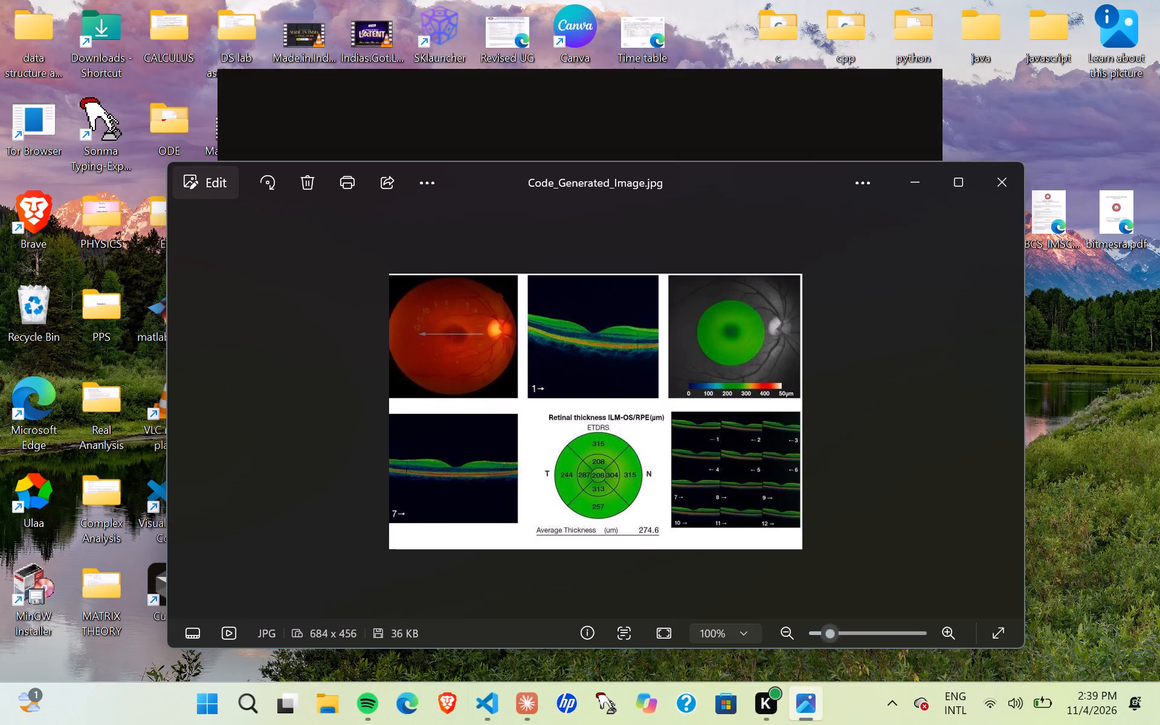
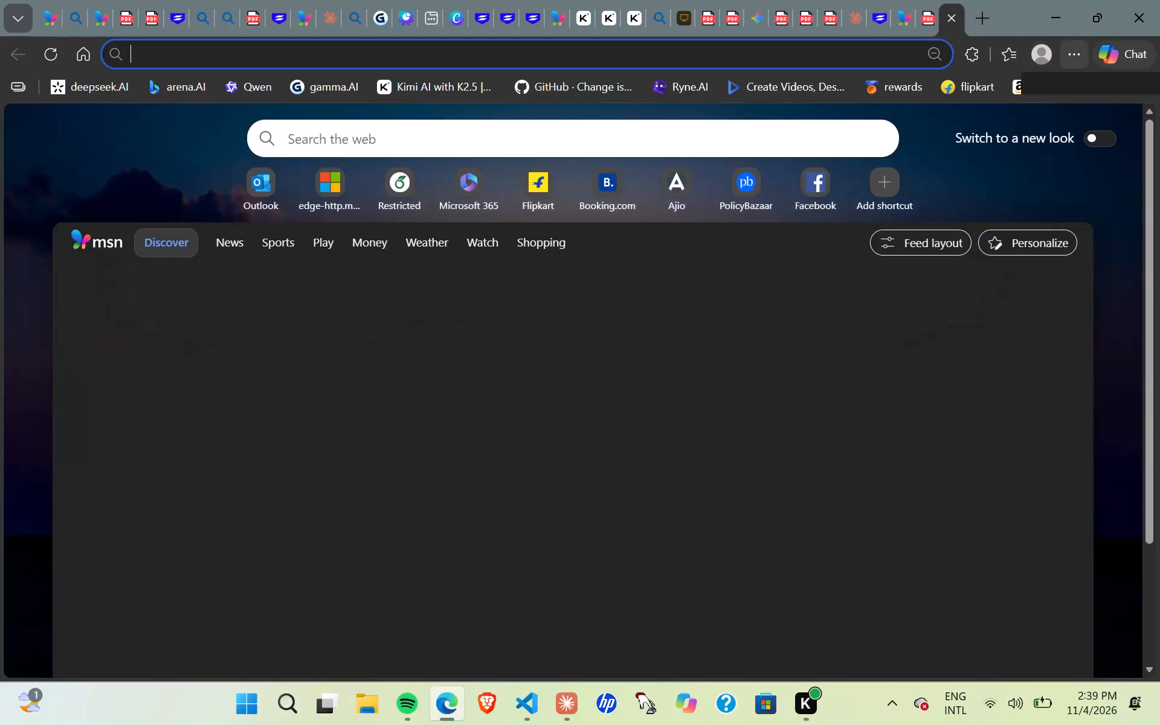
click(1117, 80)
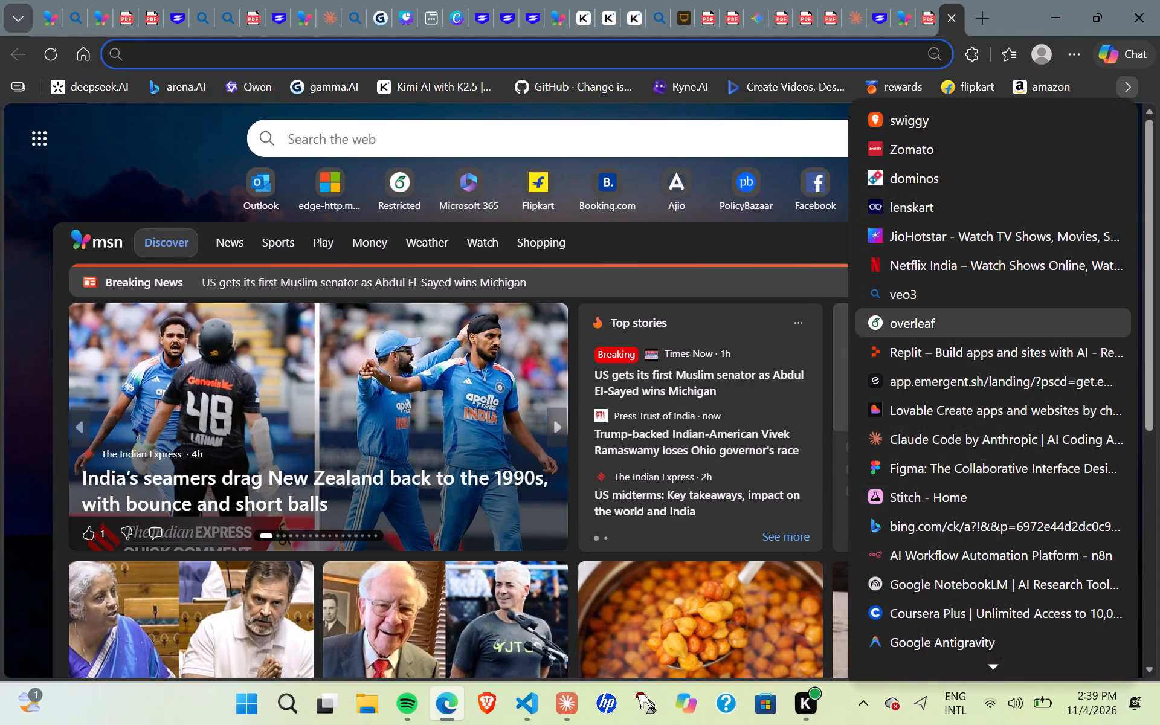
click(912, 333)
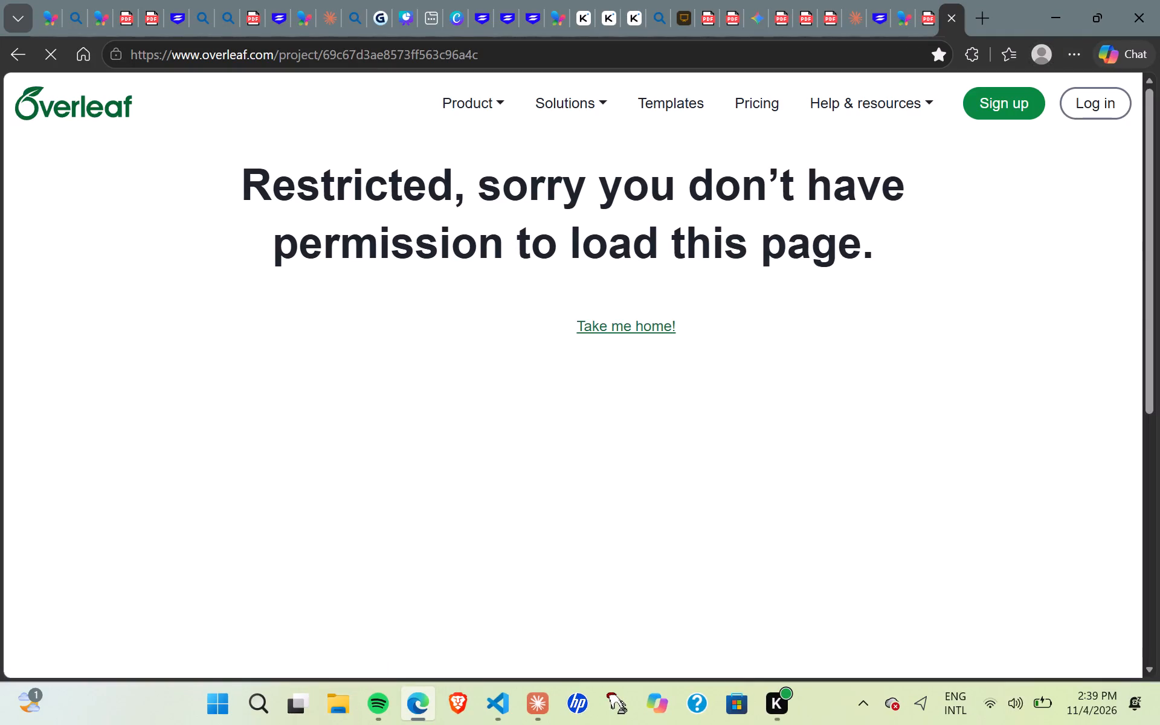
click(996, 104)
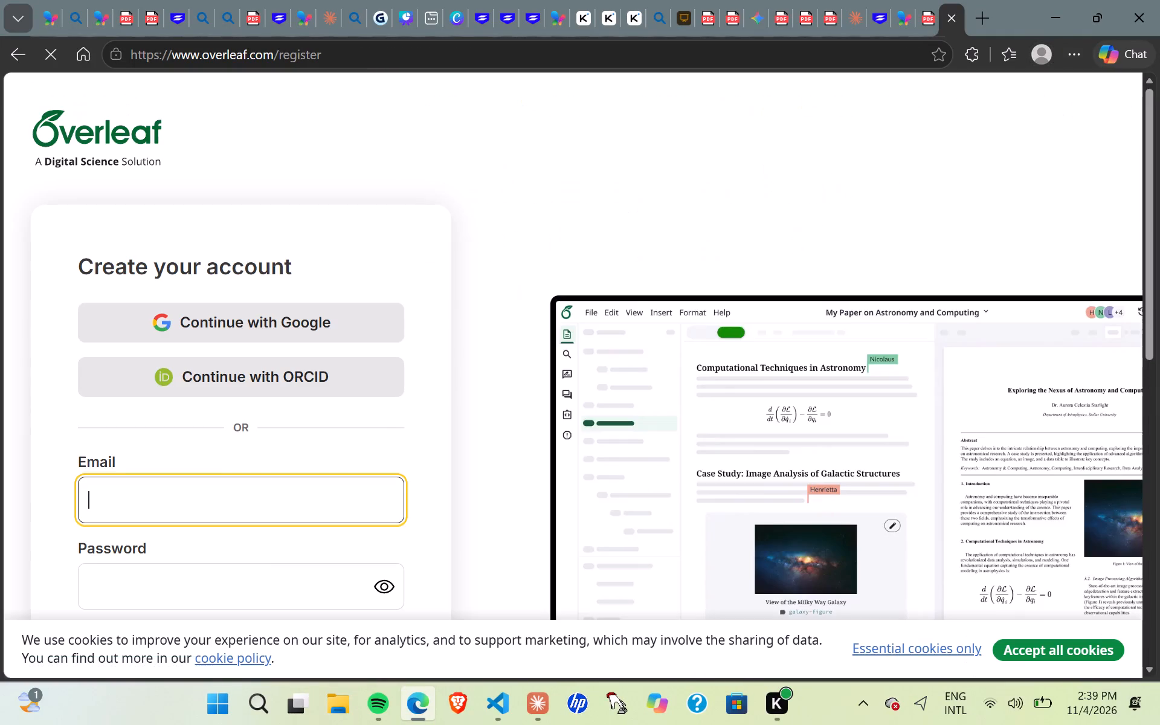
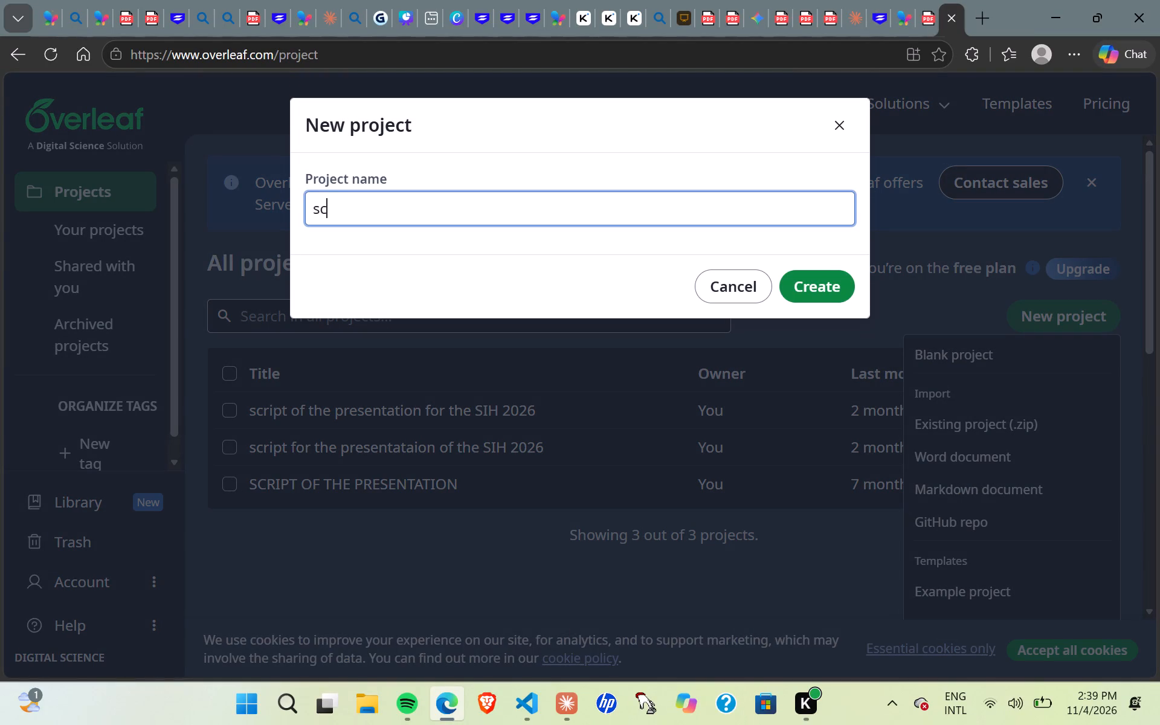
Finish naming the new blank Overleaf project script.pdf and create it.
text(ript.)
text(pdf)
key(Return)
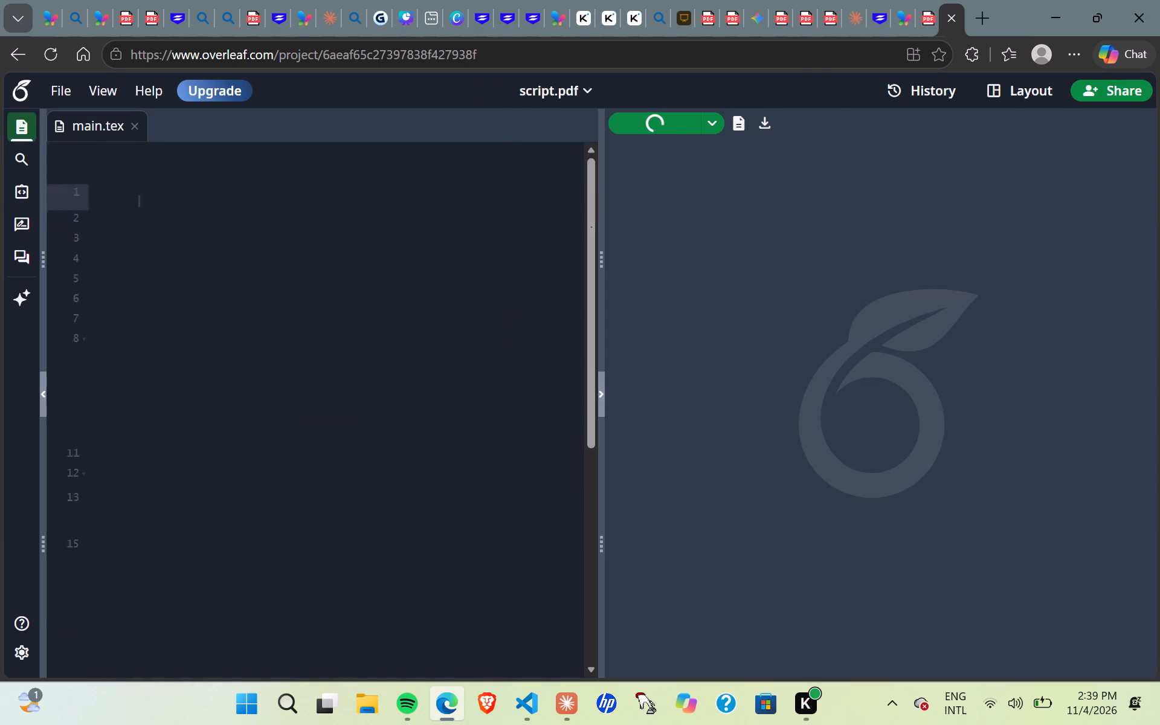
Place the text cursor in the main.tex editor, on the empty line after the end of the document.
click(320, 475)
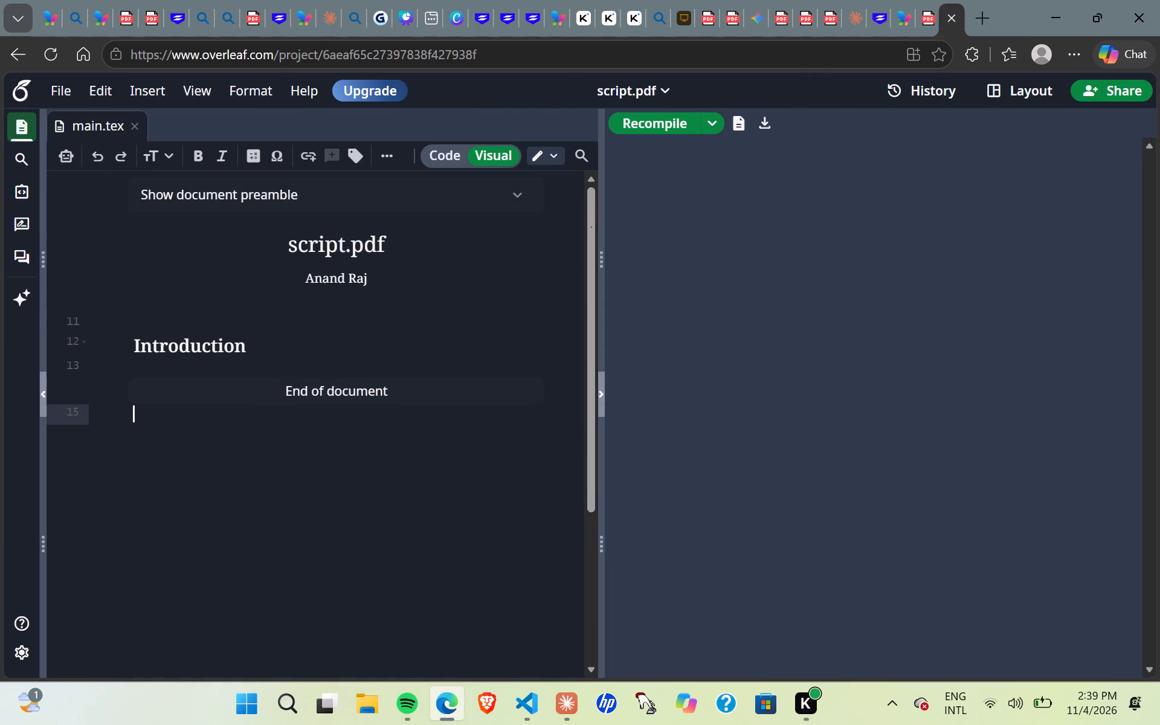
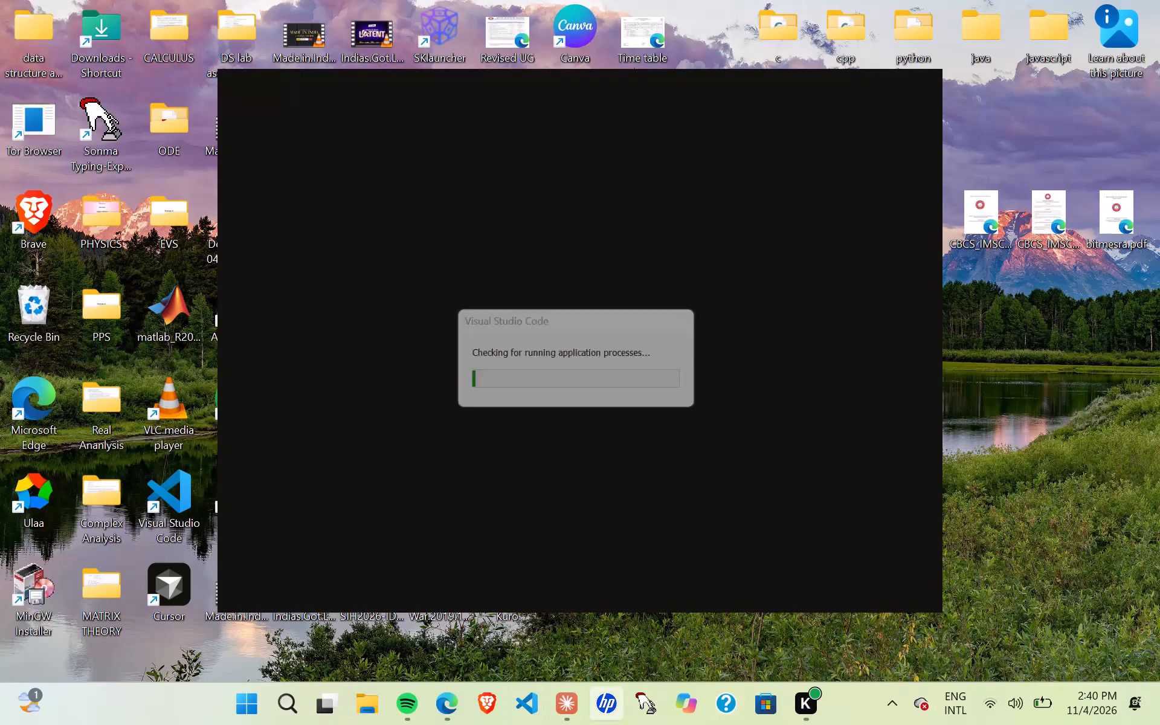
Search the computer for the whatsapp application.
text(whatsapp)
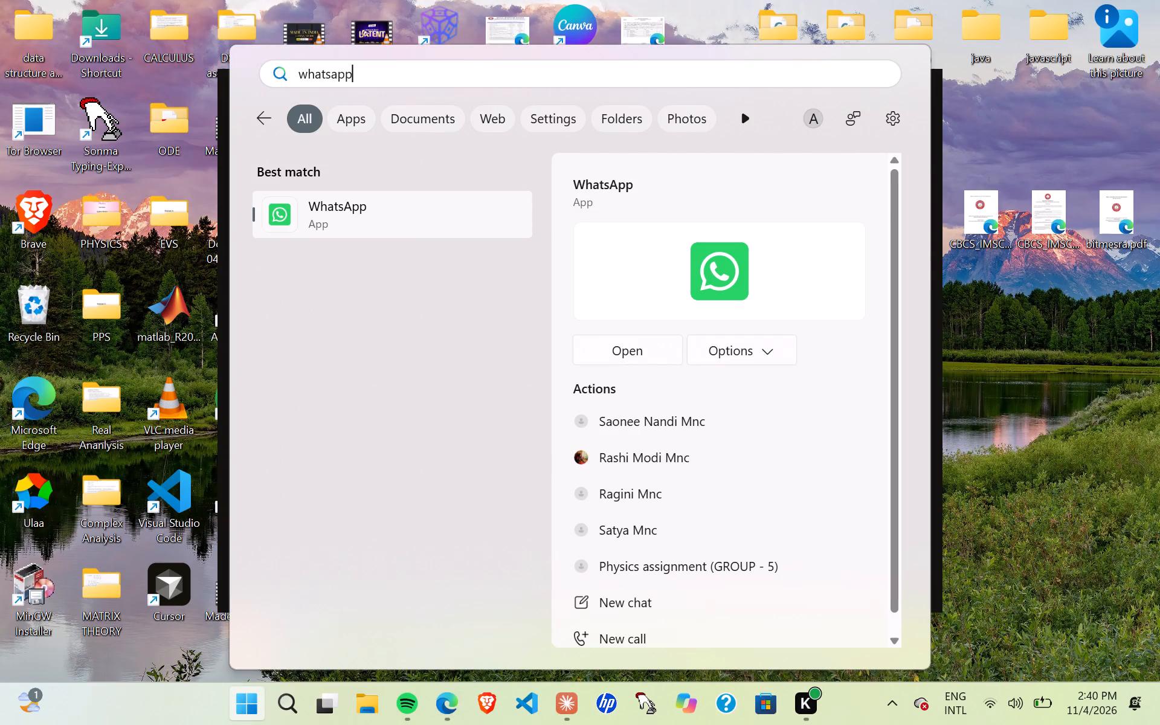
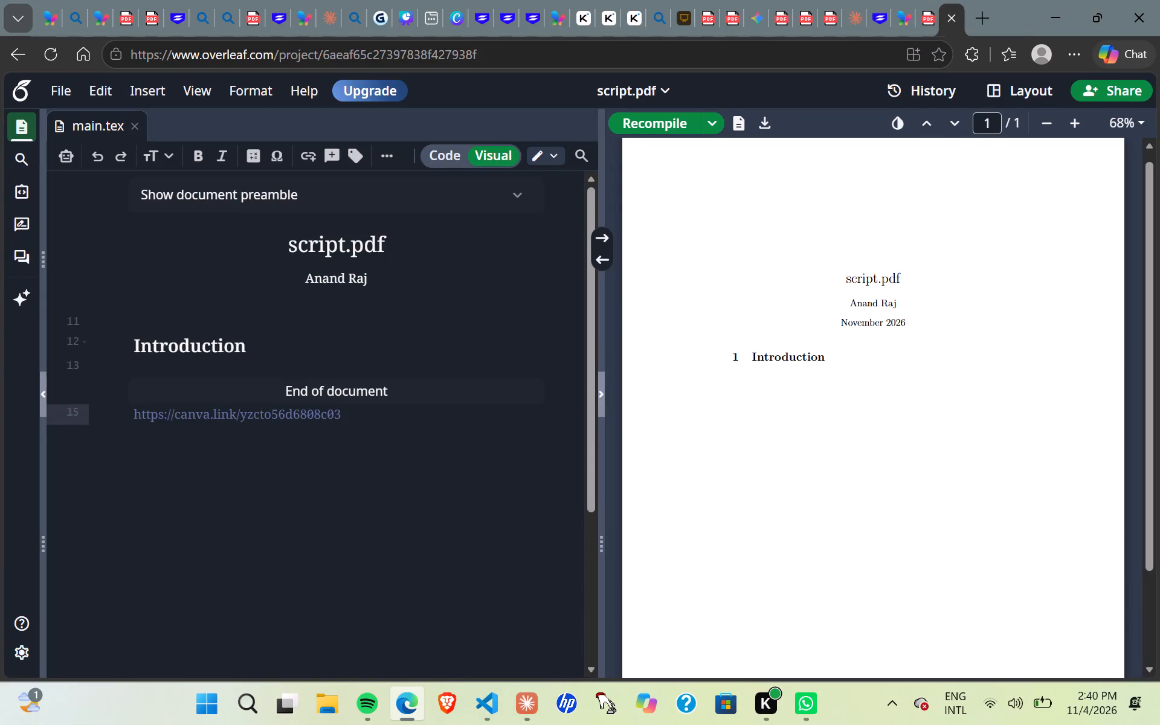
Delete the Canva link after the end of the document in main.tex, along with its line.
key(ctrl+BackSpace)
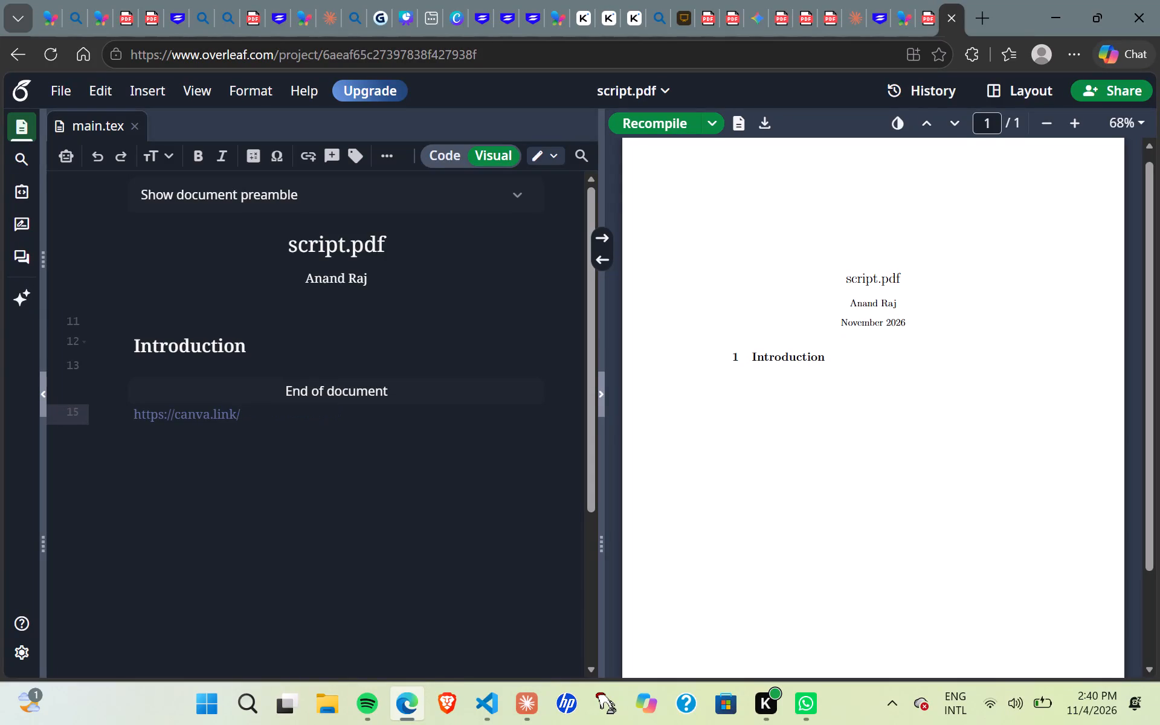
key(ctrl+BackSpace)
key(ctrl+BackSpace)
key(ctrl+BackSpace)
key(ctrl+BackSpace)
key(ctrl+BackSpace)
key(ctrl+BackSpace)
key(ctrl+BackSpace)
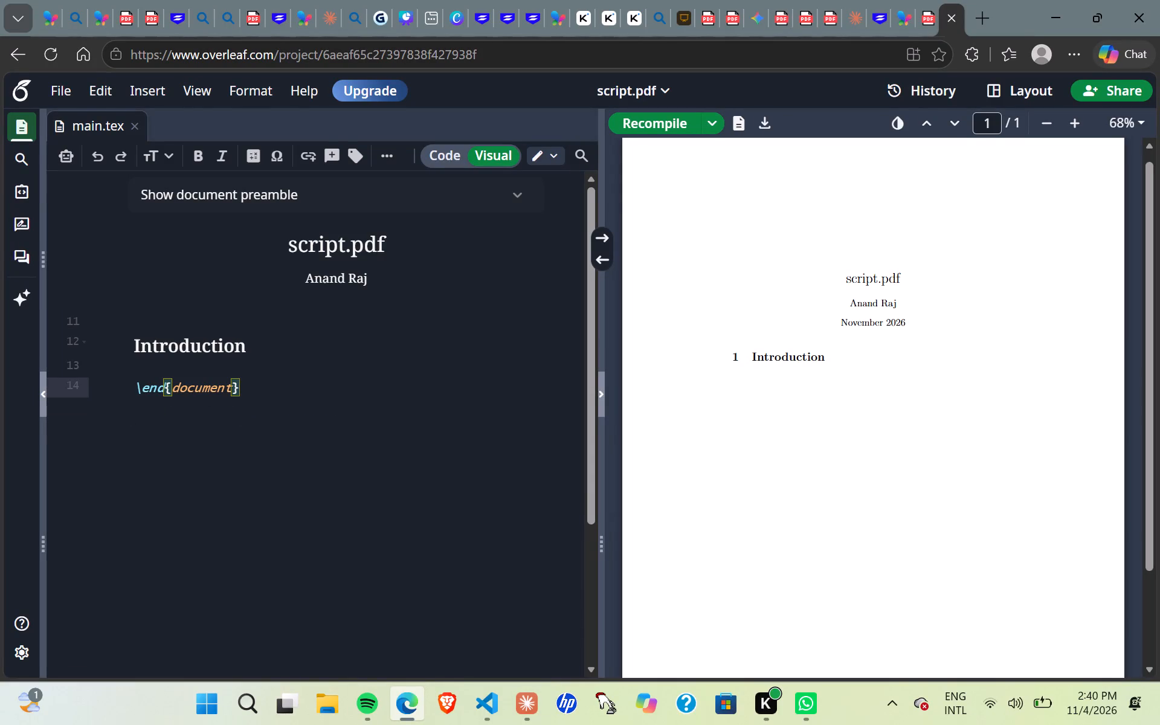
Delete the \end{document} command on line 14 of main.tex, leaving that line empty.
click(285, 436)
key(ctrl+BackSpace)
key(ctrl+BackSpace)
key(ctrl+BackSpace)
key(ctrl+BackSpace)
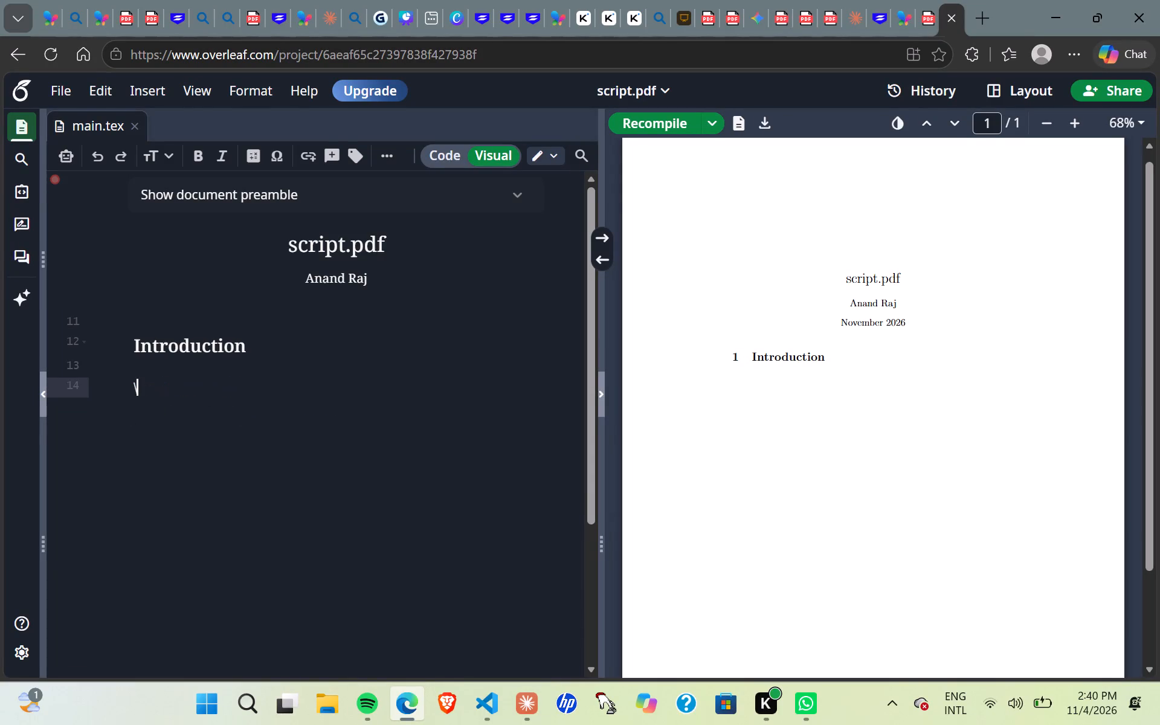
key(BackSpace)
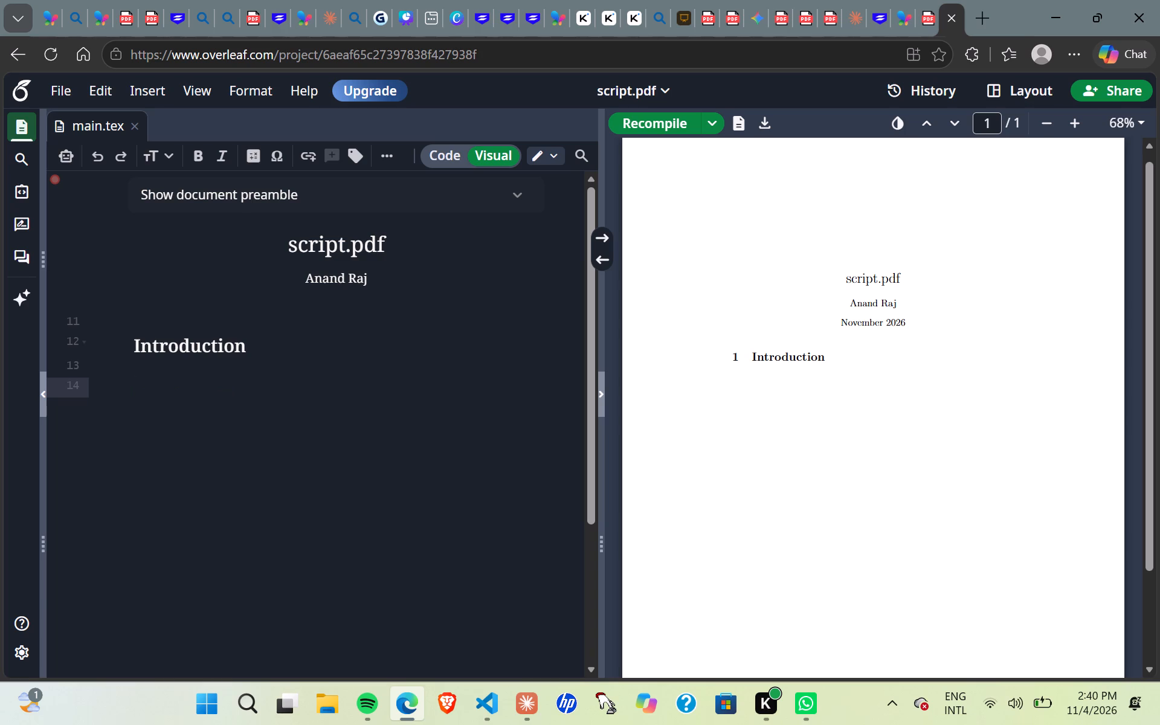
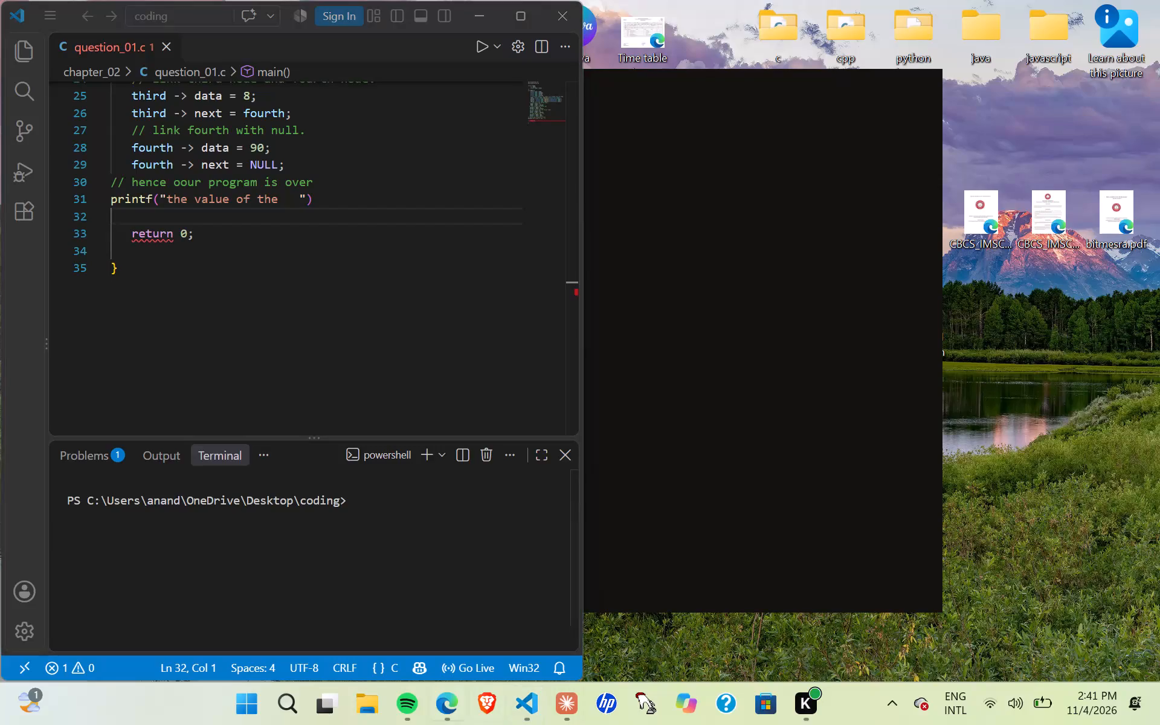
Search the computer's installed apps for google.
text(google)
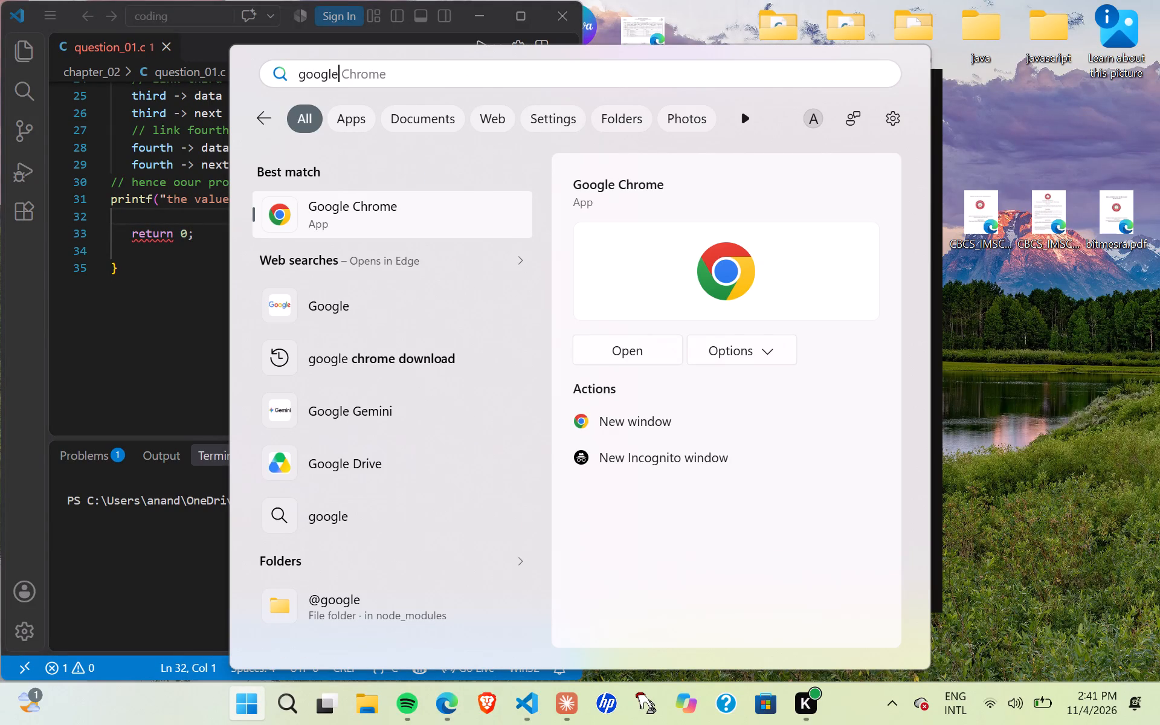
Search the web for google docs and open the Google Docs site from the results.
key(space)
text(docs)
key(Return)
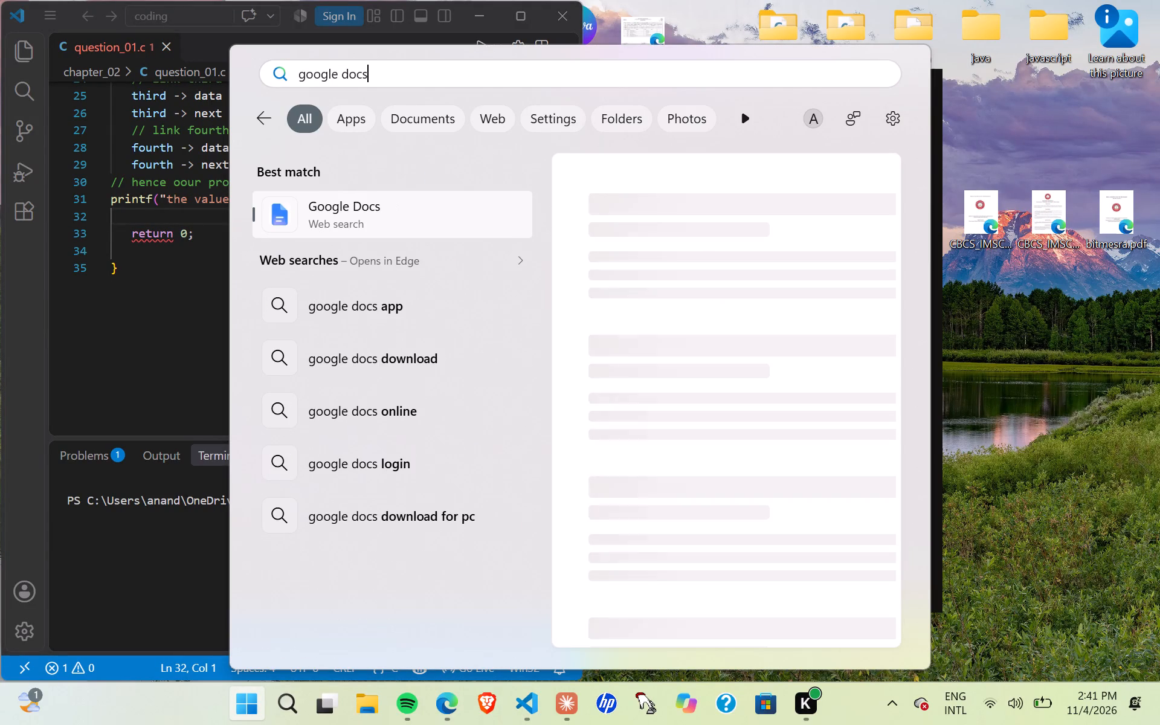
click(993, 367)
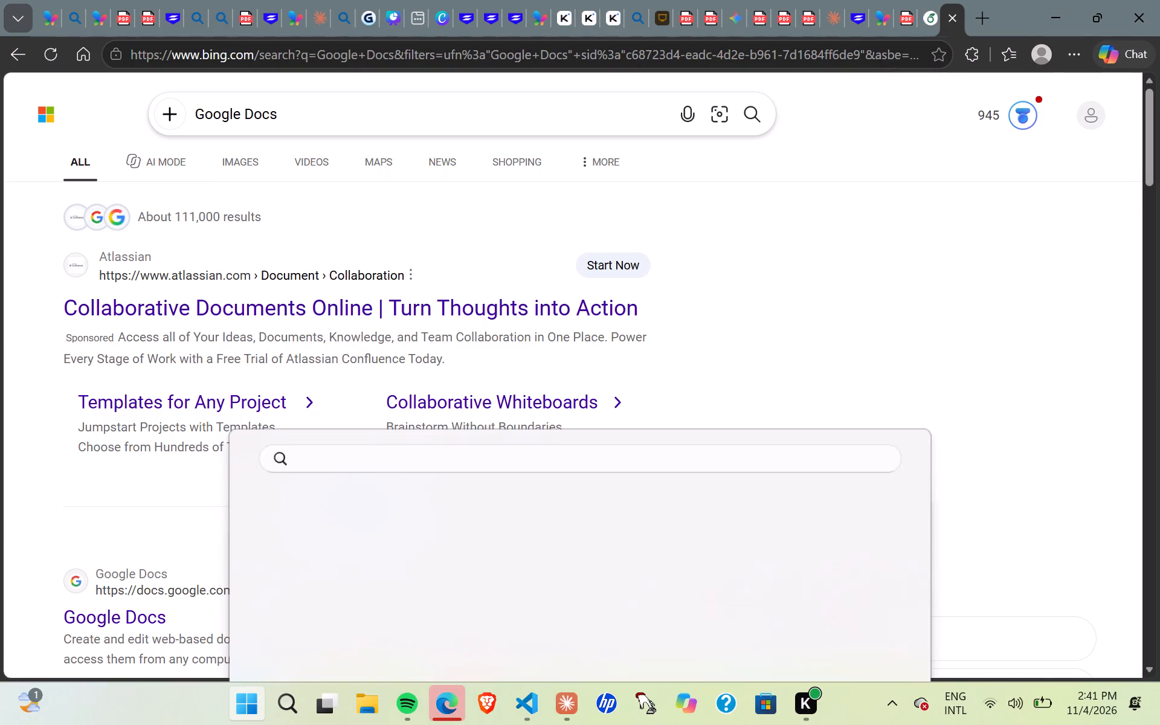
scroll(293, 298, down, 1)
click(150, 435)
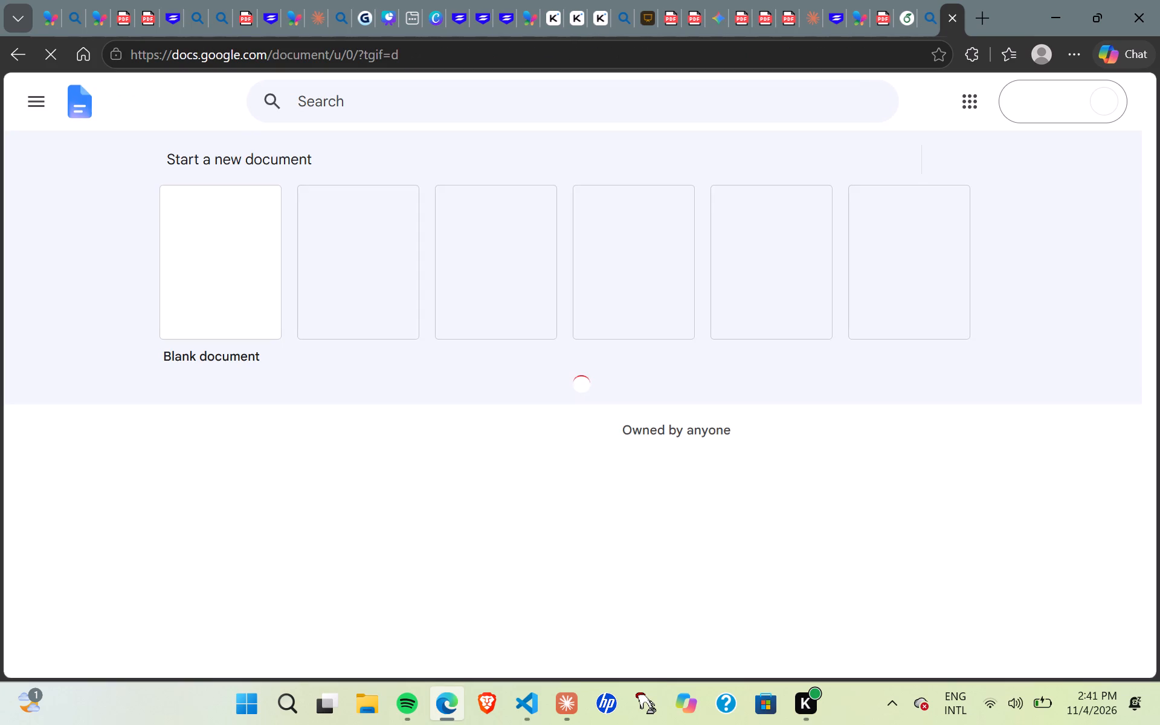
Create a new blank document in Google Docs.
click(248, 299)
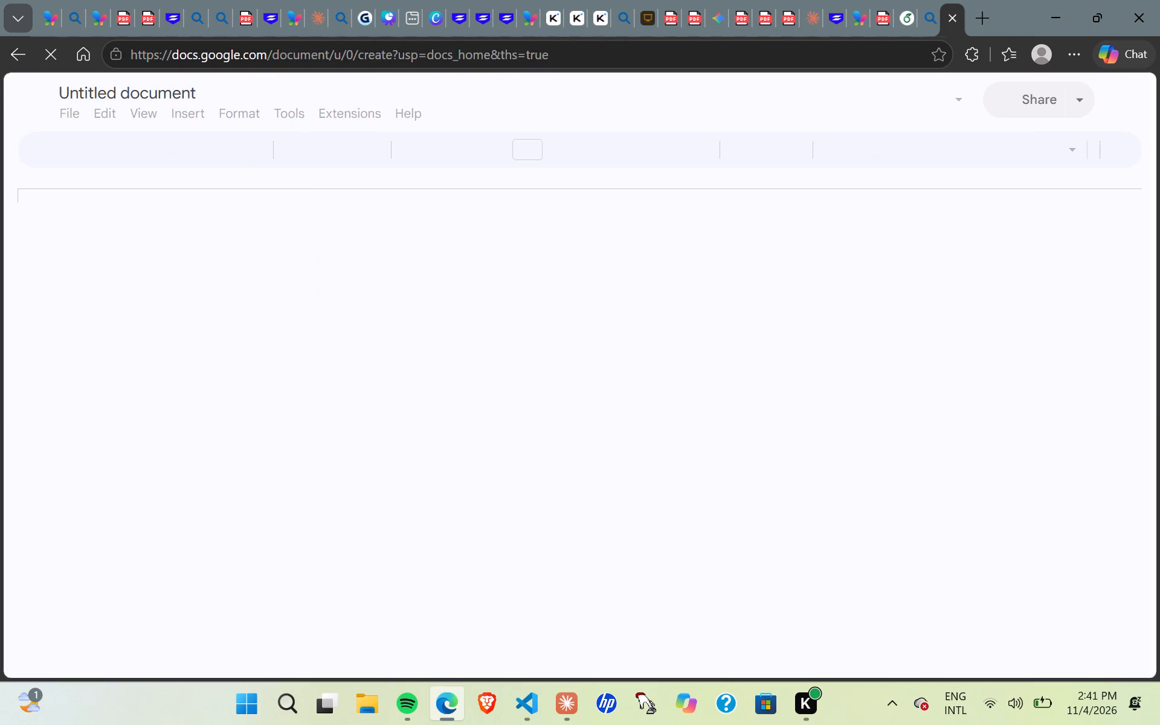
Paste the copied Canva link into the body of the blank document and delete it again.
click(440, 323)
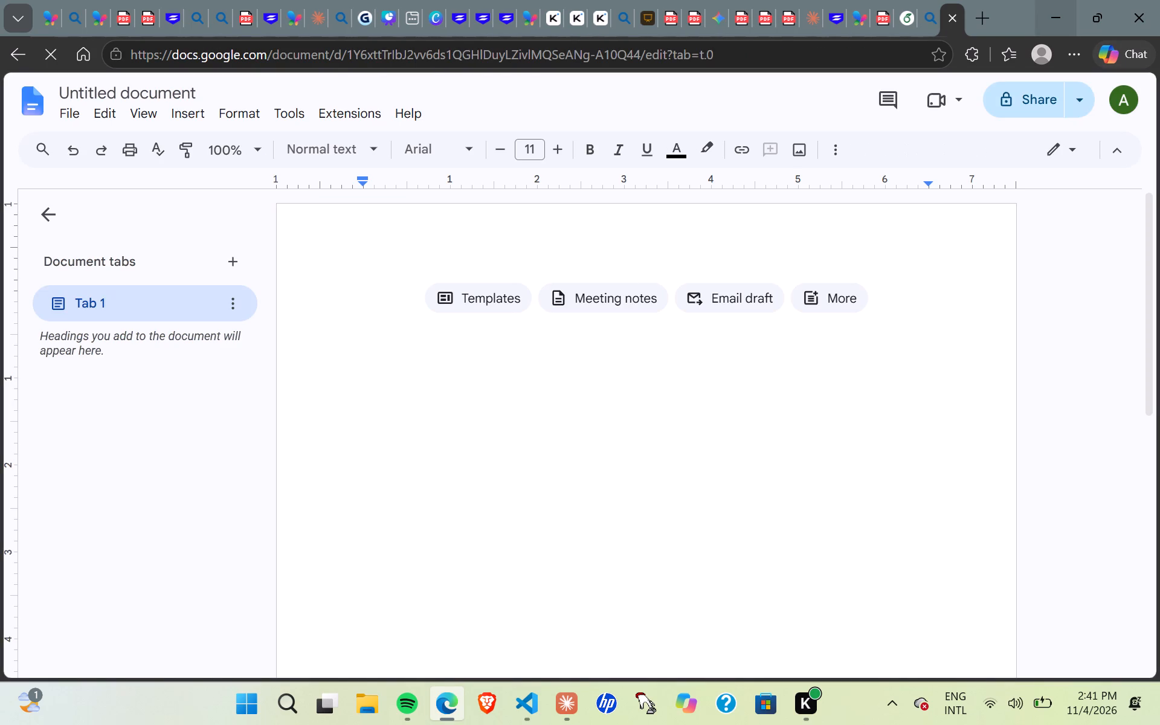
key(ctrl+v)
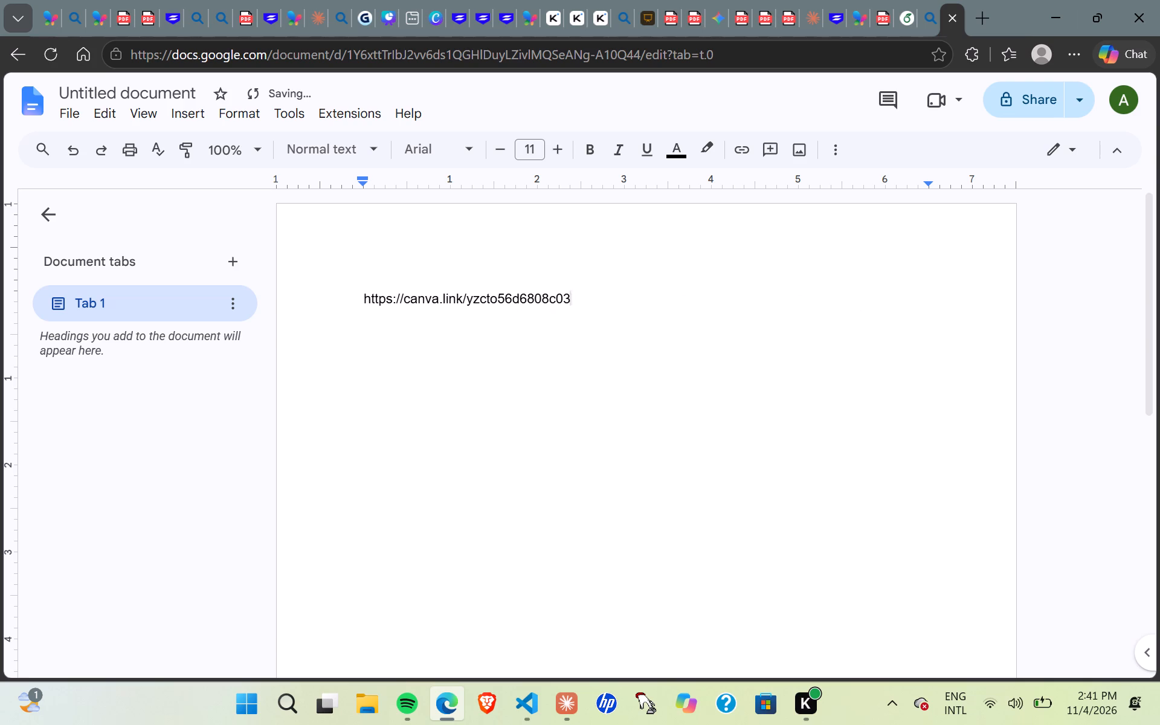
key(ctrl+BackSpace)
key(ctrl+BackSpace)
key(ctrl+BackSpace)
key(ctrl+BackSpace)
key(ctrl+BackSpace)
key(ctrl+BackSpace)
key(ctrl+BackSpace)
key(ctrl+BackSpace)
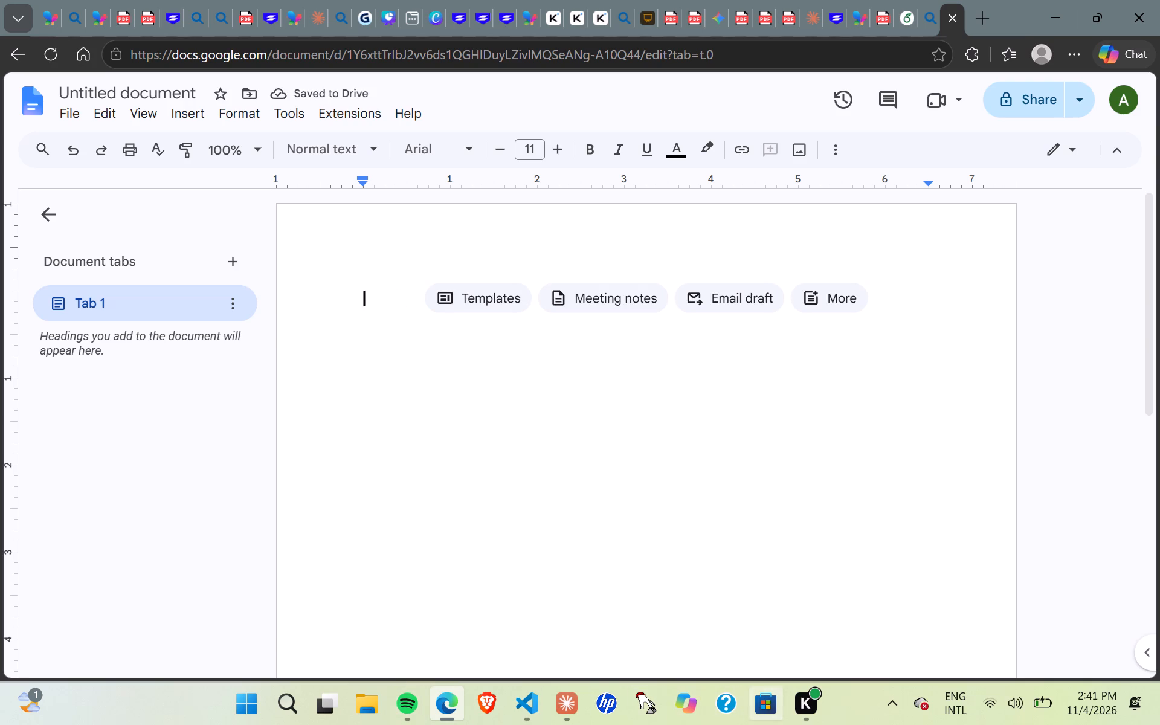
Search the computer's installed apps for whatapp.
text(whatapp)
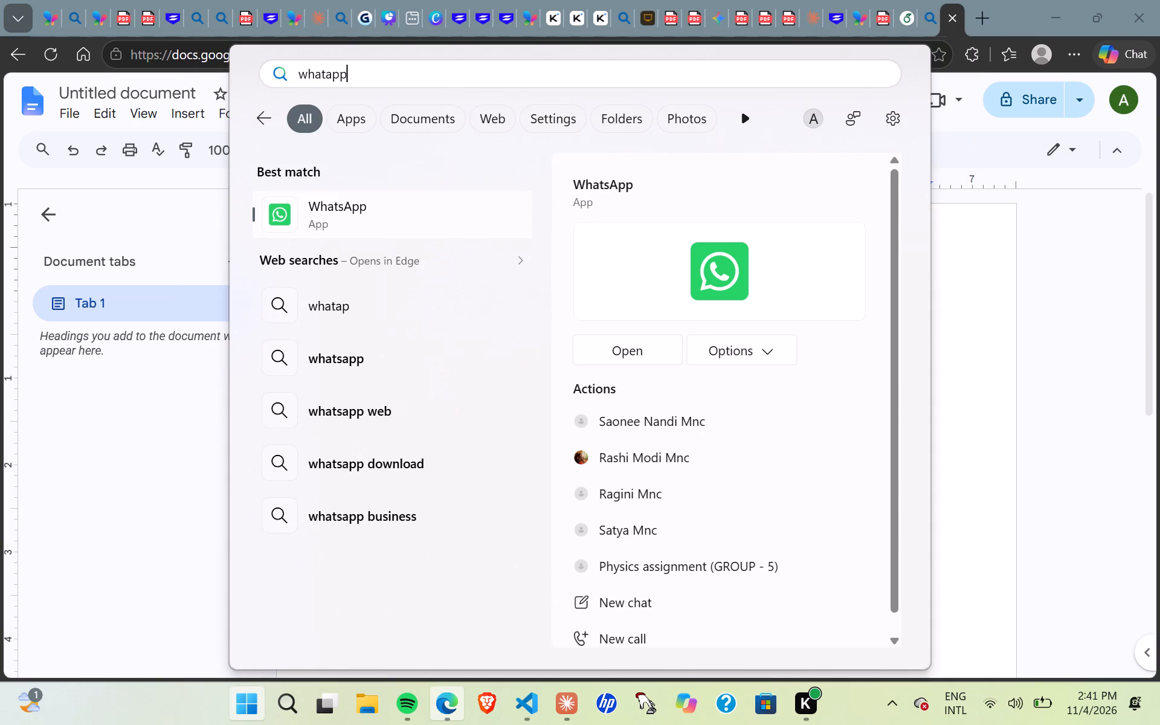
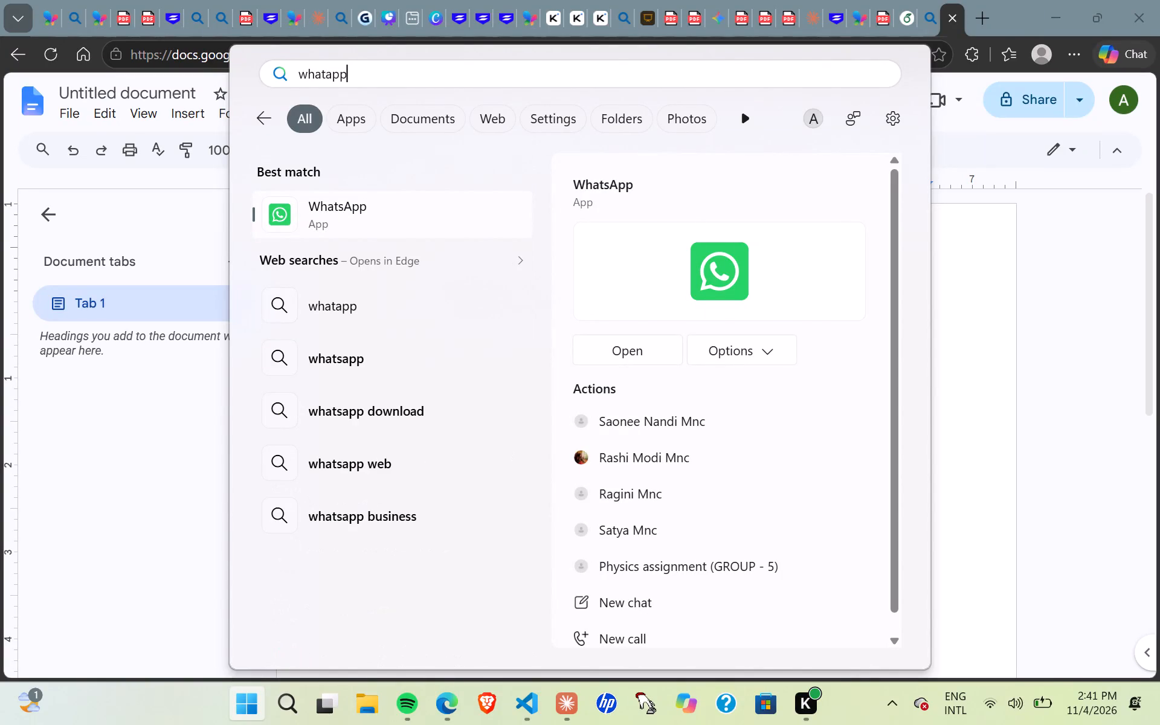
Correct the misspelled computer search so that it looks for whatsapp.
key(BackSpace)
key(BackSpace)
key(BackSpace)
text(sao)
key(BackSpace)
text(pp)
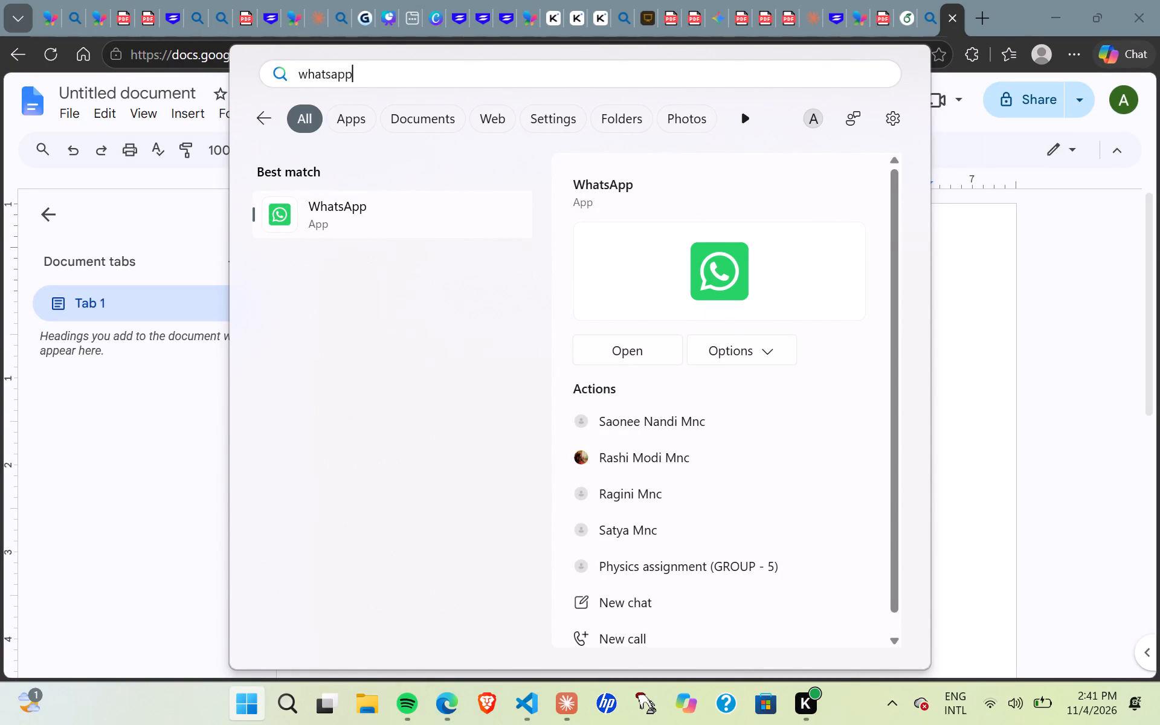
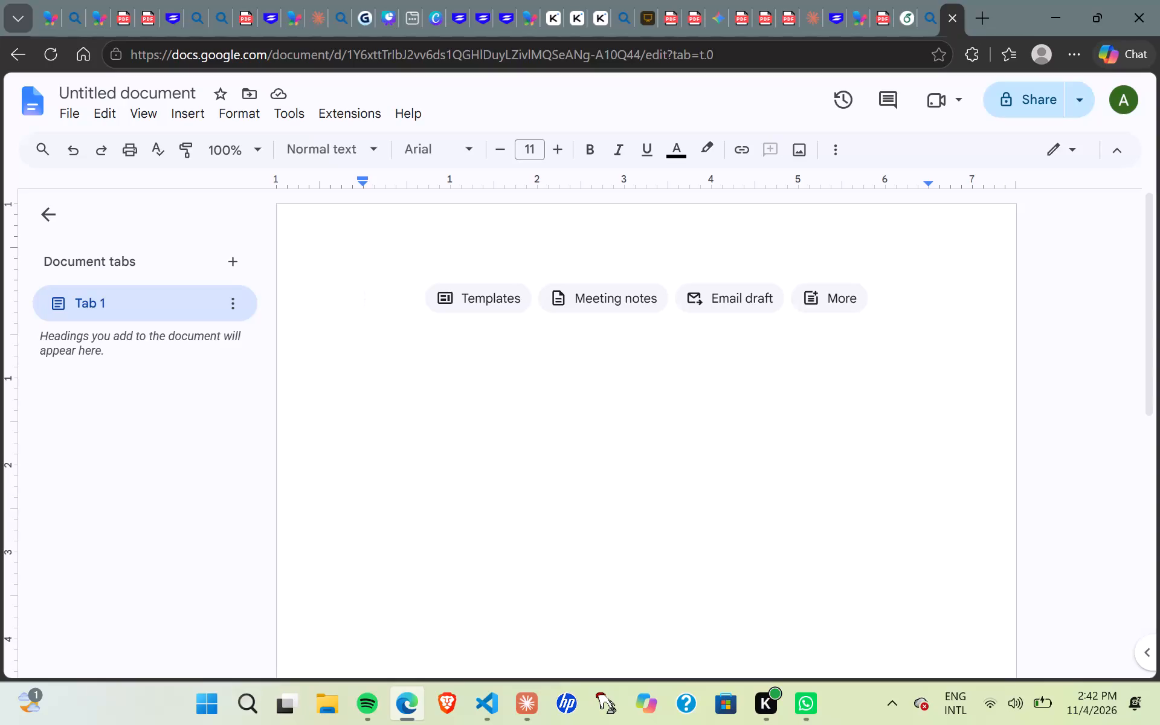
Delete the whole canva.li link from the first line of the untitled Google Docs document.
key(BackSpace)
key(BackSpace)
key(BackSpace)
key(BackSpace)
key(BackSpace)
key(BackSpace)
key(BackSpace)
key(BackSpace)
key(BackSpace)
key(BackSpace)
key(BackSpace)
key(BackSpace)
key(BackSpace)
key(BackSpace)
key(BackSpace)
key(BackSpace)
key(BackSpace)
key(BackSpace)
key(BackSpace)
key(BackSpace)
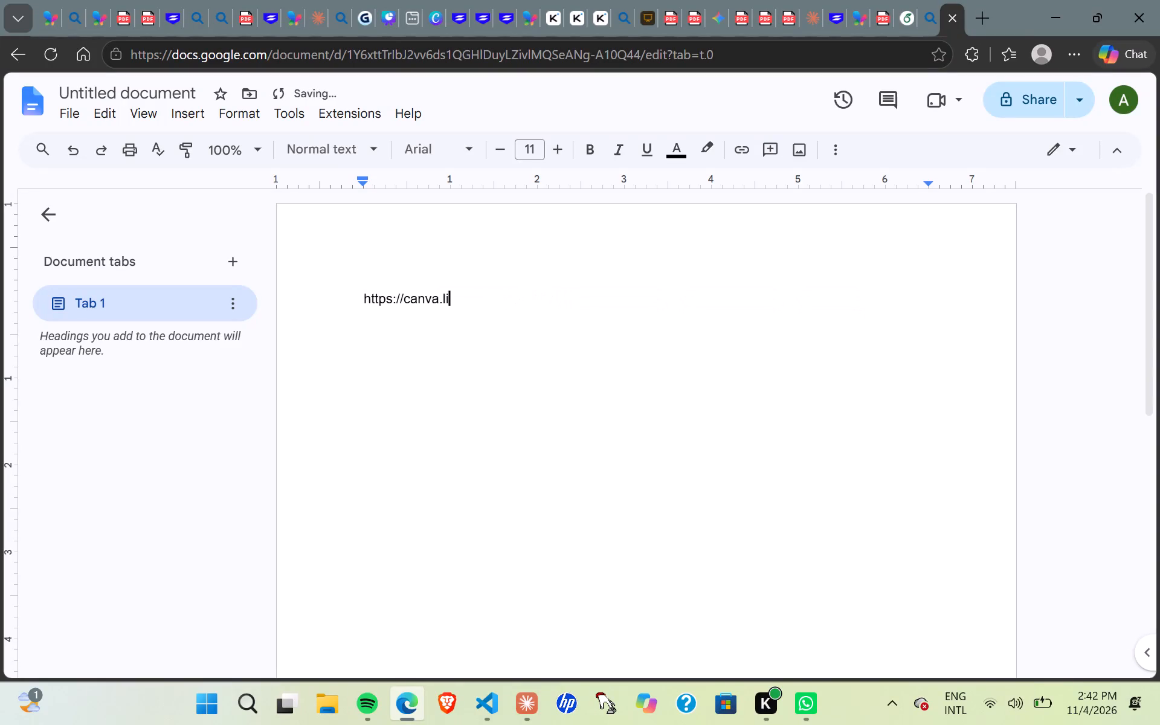
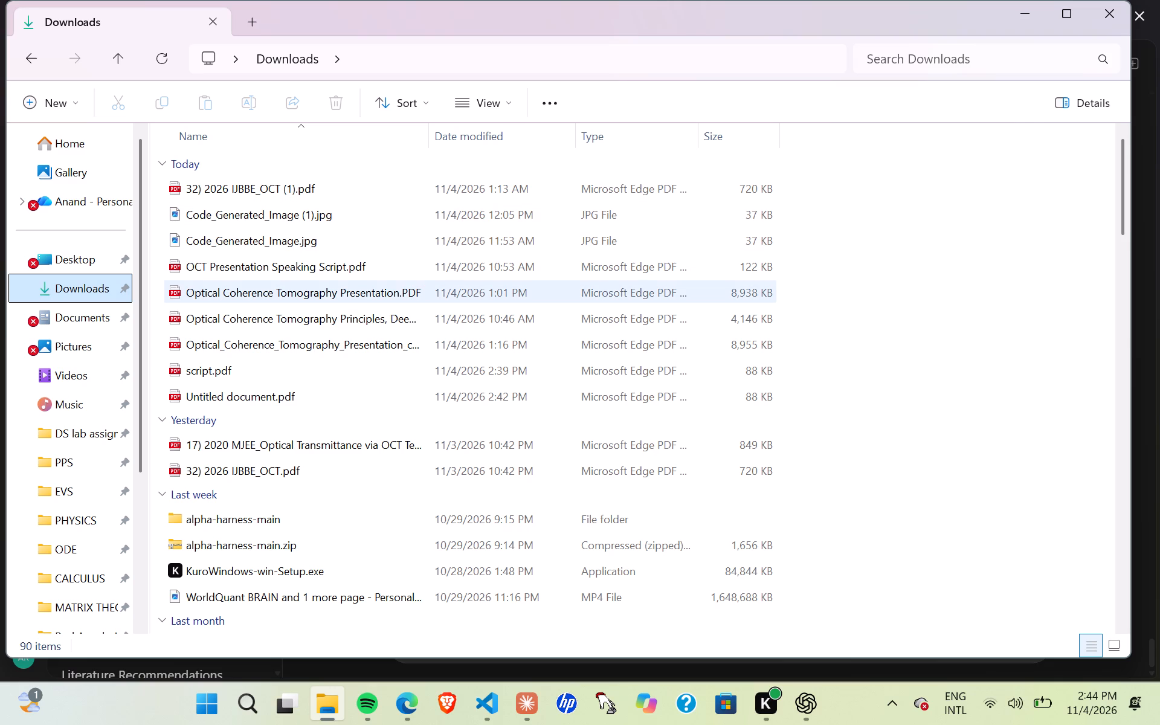
double_click(312, 267)
Look through the speaking script PDF for the limitations, future scope and conclusion text.
scroll(395, 353, down, 4)
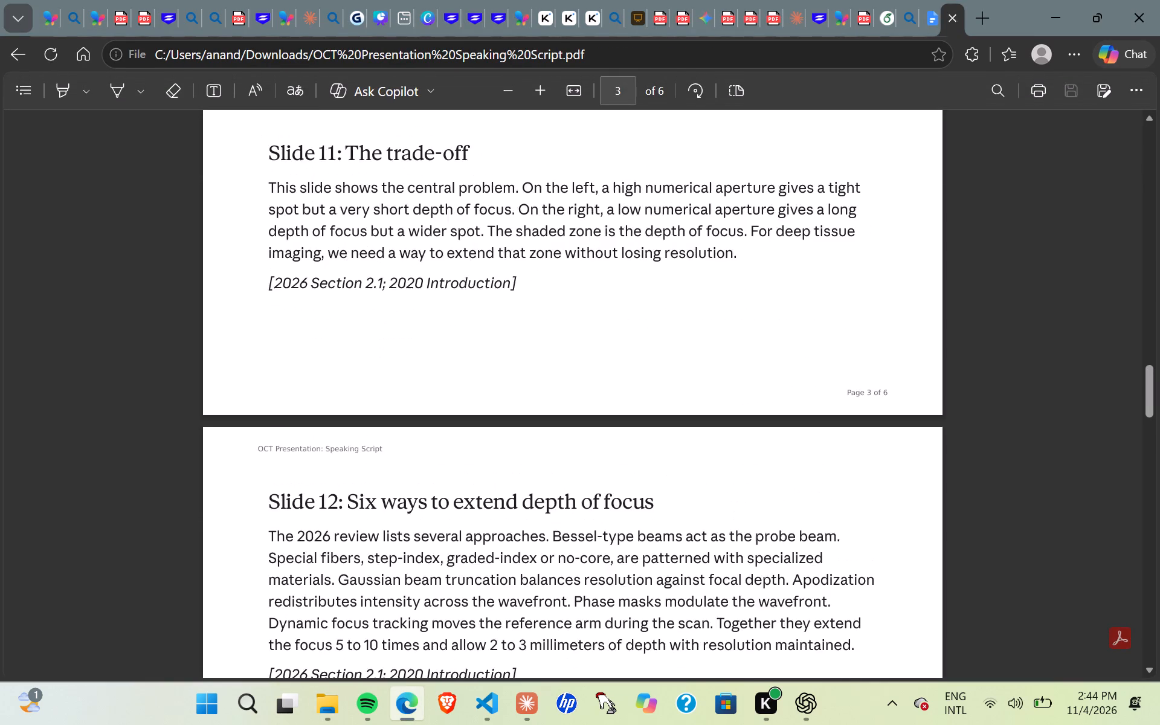
scroll(399, 353, down, 20)
scroll(399, 353, down, 1)
scroll(400, 335, up, 5)
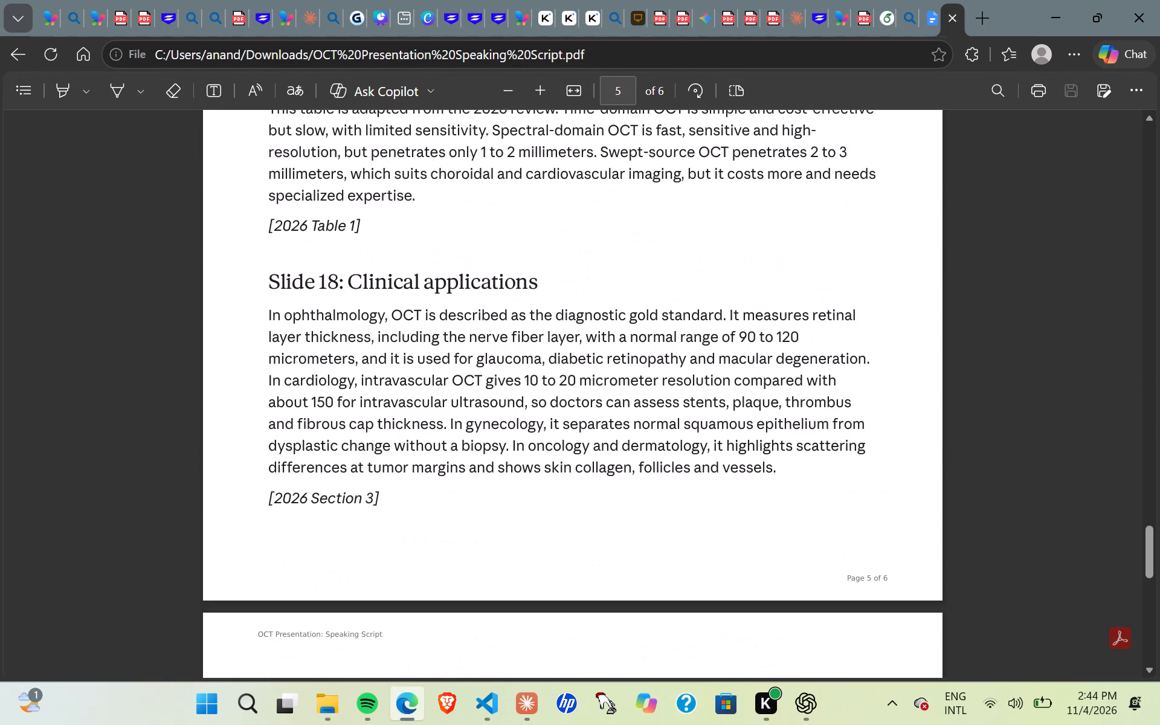
scroll(400, 335, down, 3)
scroll(429, 285, down, 2)
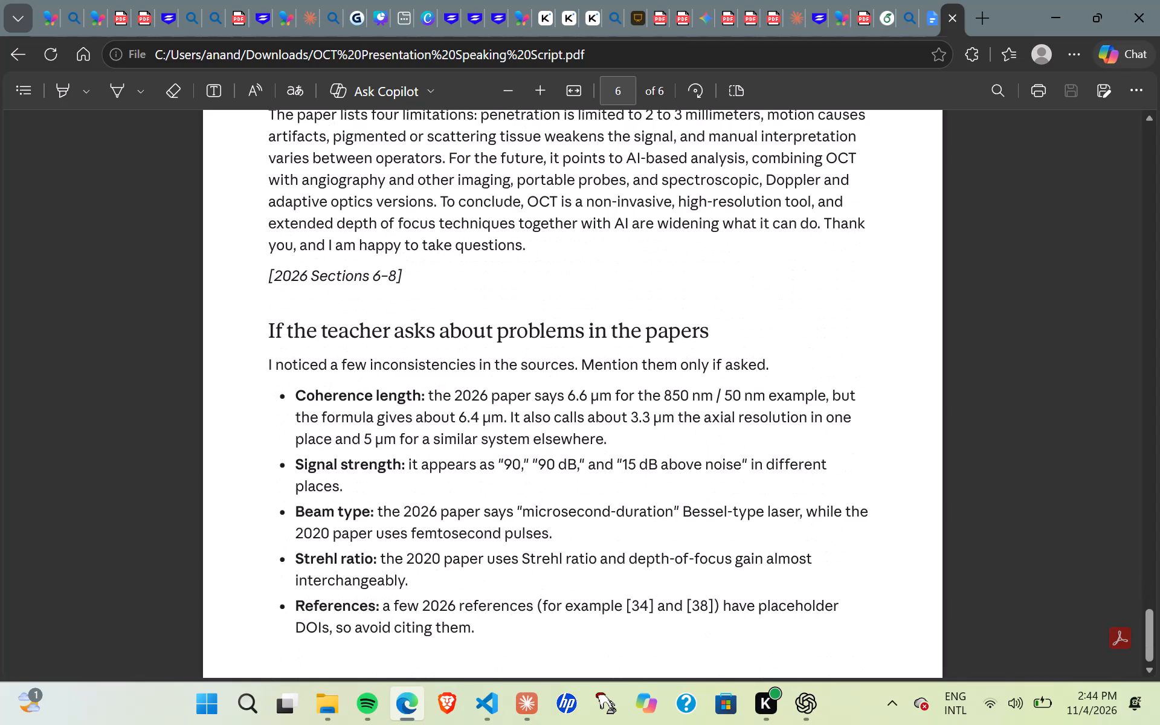
scroll(434, 298, down, 3)
scroll(434, 299, up, 8)
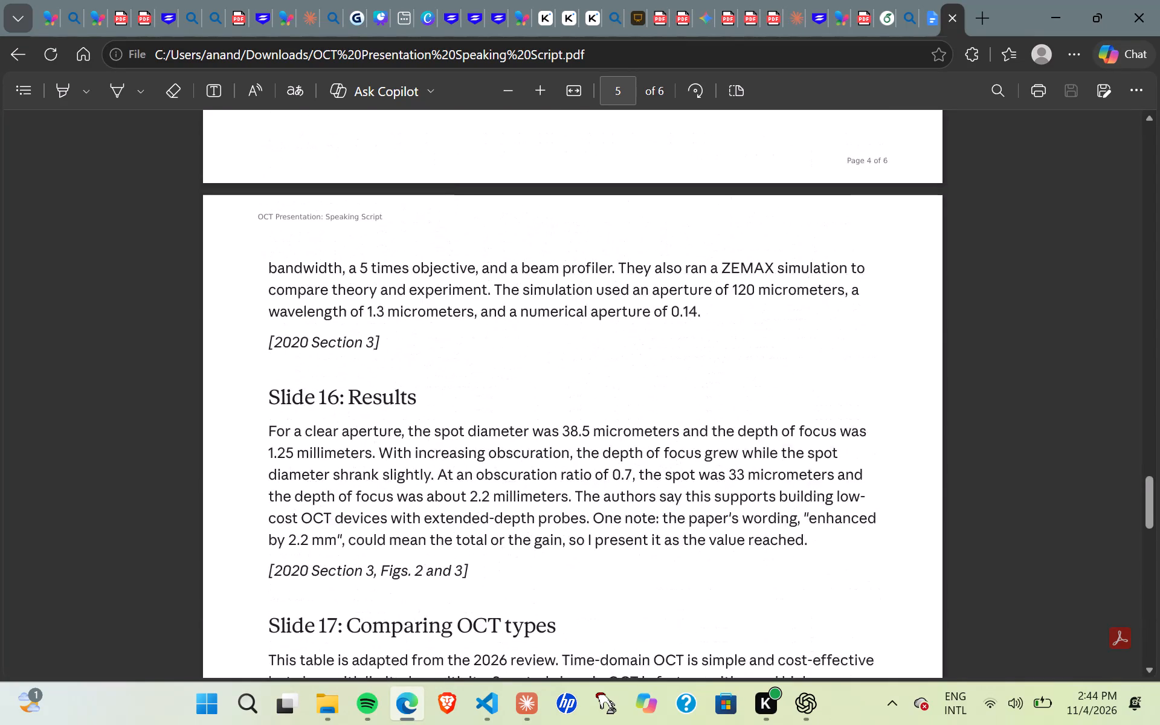
scroll(445, 298, up, 14)
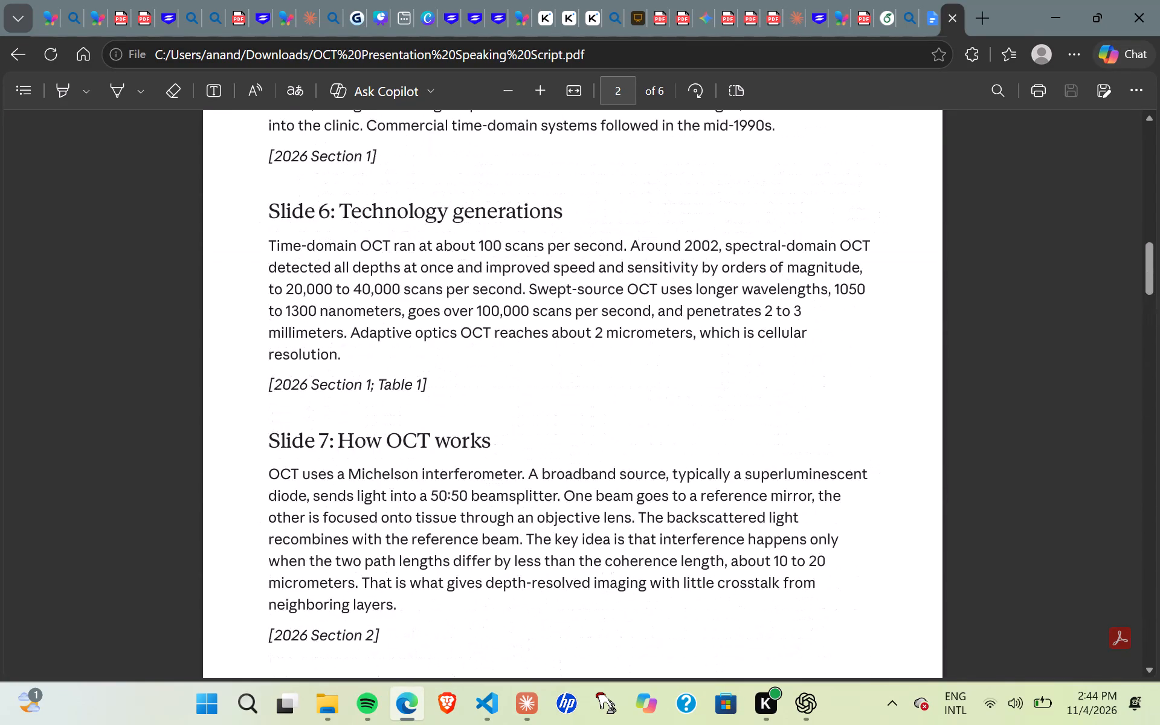
scroll(441, 282, down, 20)
scroll(441, 282, down, 4)
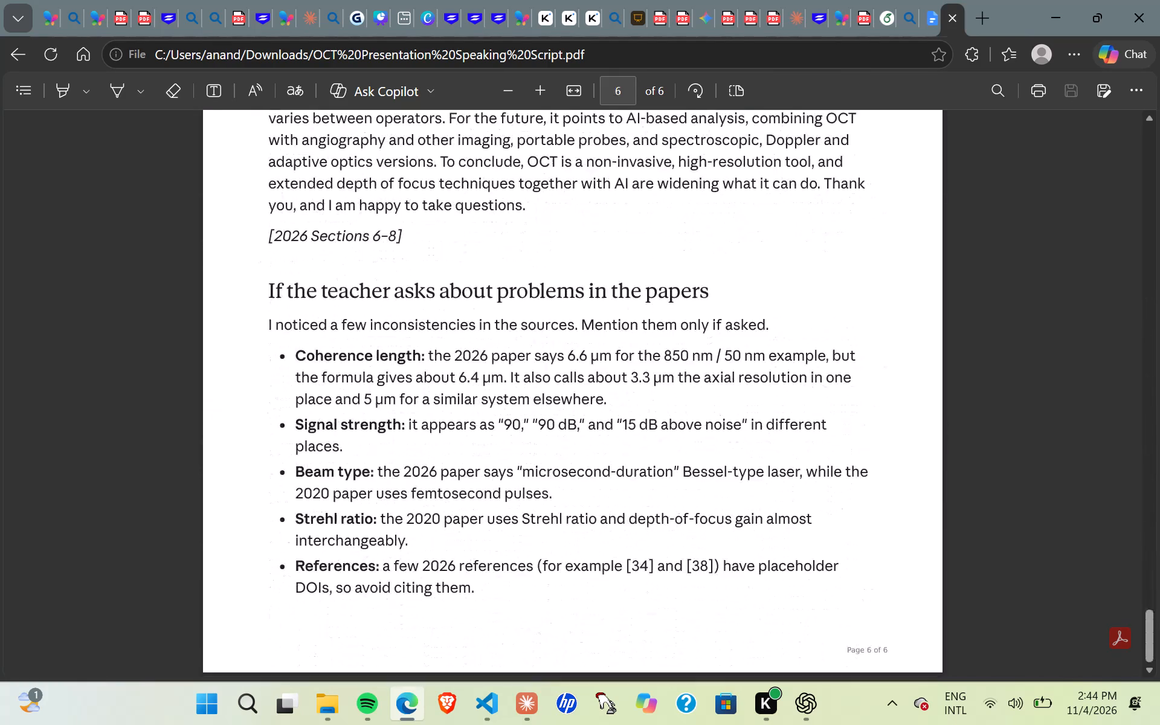
scroll(441, 281, down, 1)
scroll(441, 281, up, 5)
scroll(427, 372, down, 1)
scroll(373, 240, down, 3)
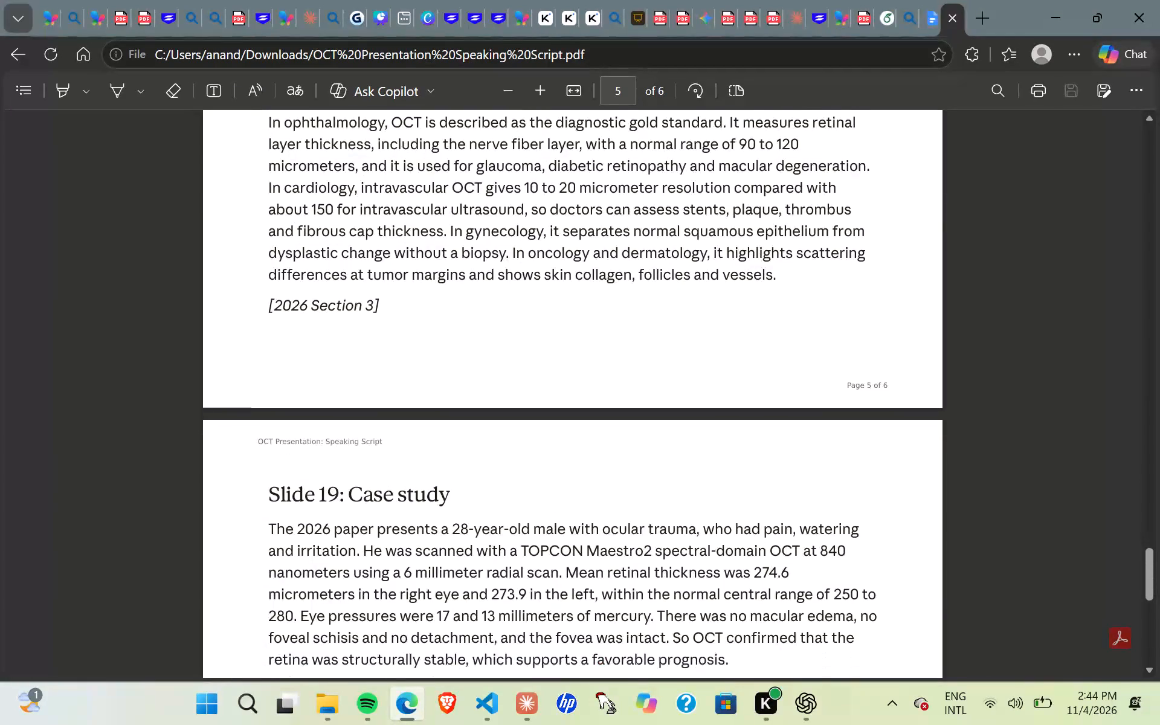
scroll(385, 495, down, 2)
scroll(395, 417, up, 6)
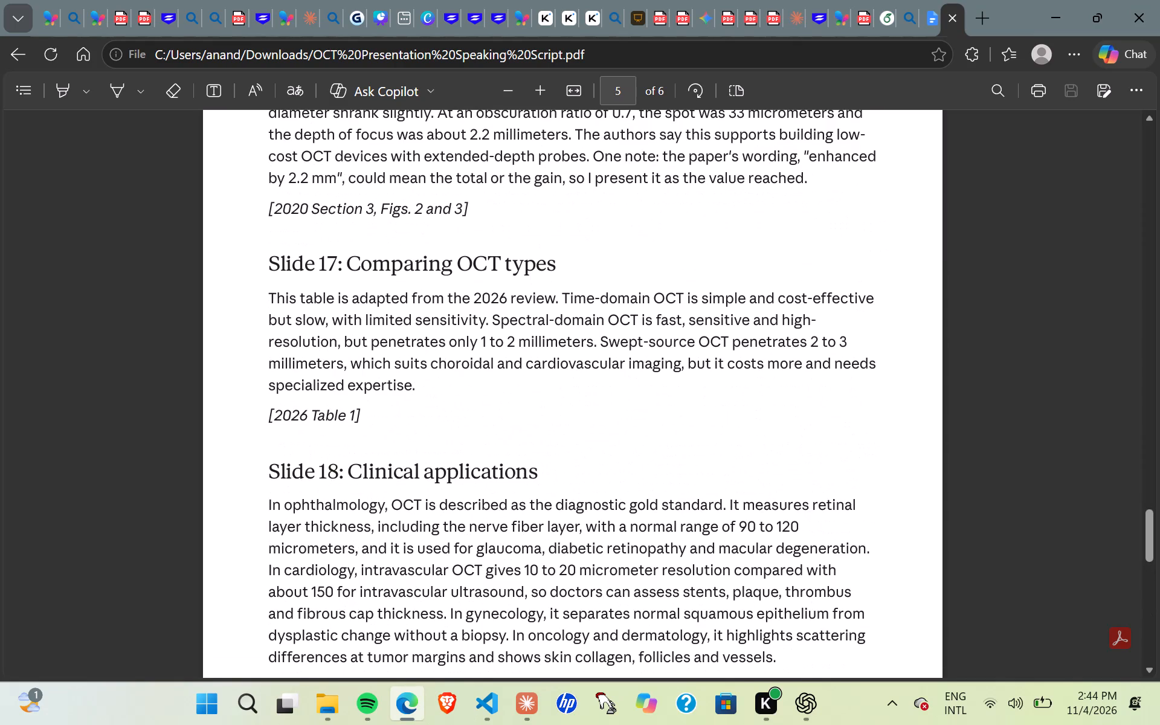
scroll(410, 469, down, 3)
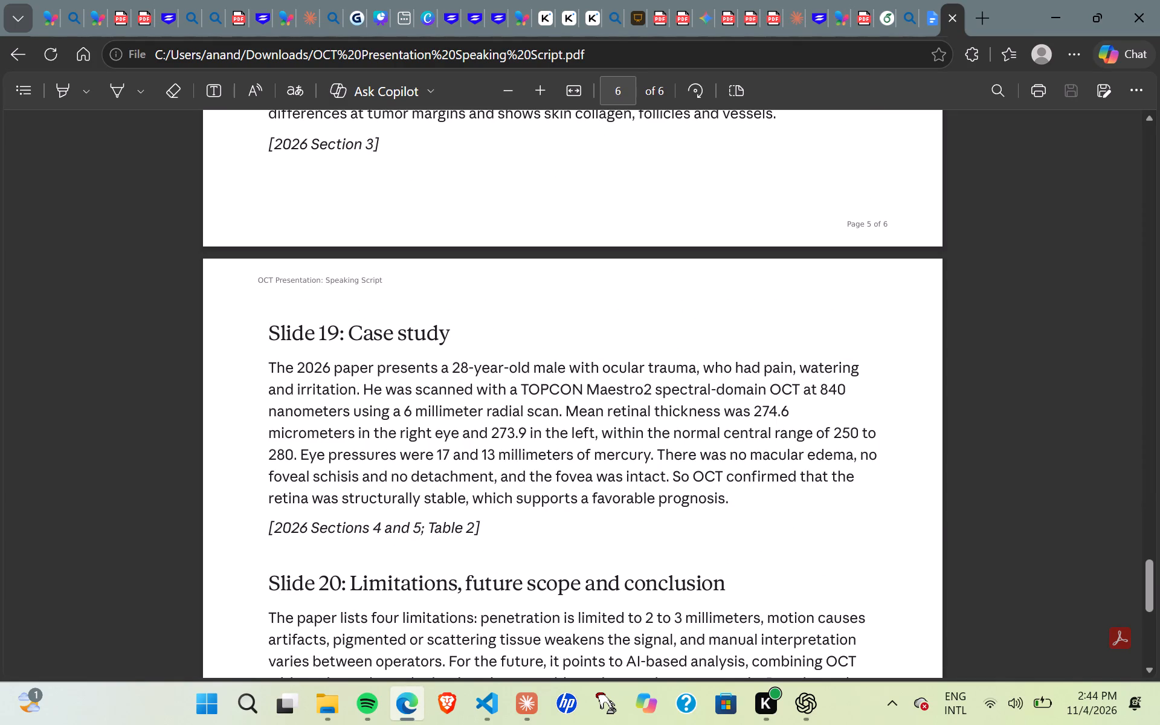
scroll(378, 387, down, 2)
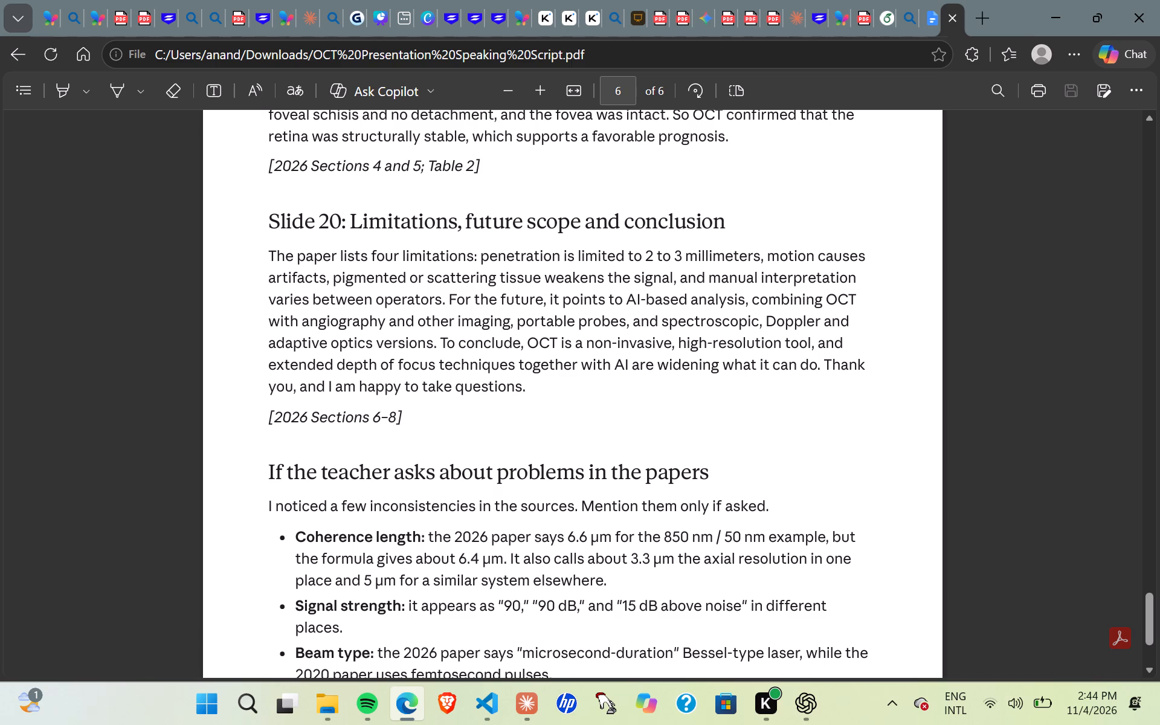
Copy the Slide 20 text from "For the future, it points to AI-based analysis" through "I am happy to take questions".
drag(448, 297, 537, 387)
key(shift+c)
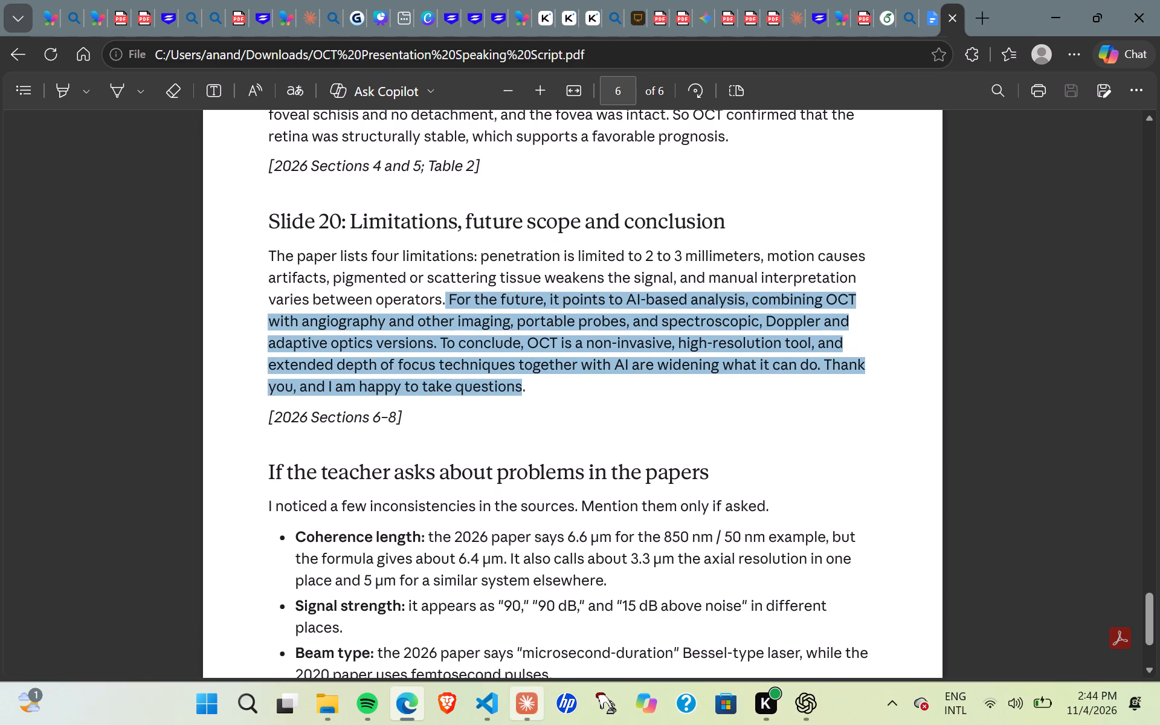
key(ctrl+c)
key(ctrl+c)
key(ctrl+c)
key(ctrl+c)
key(ctrl+c)
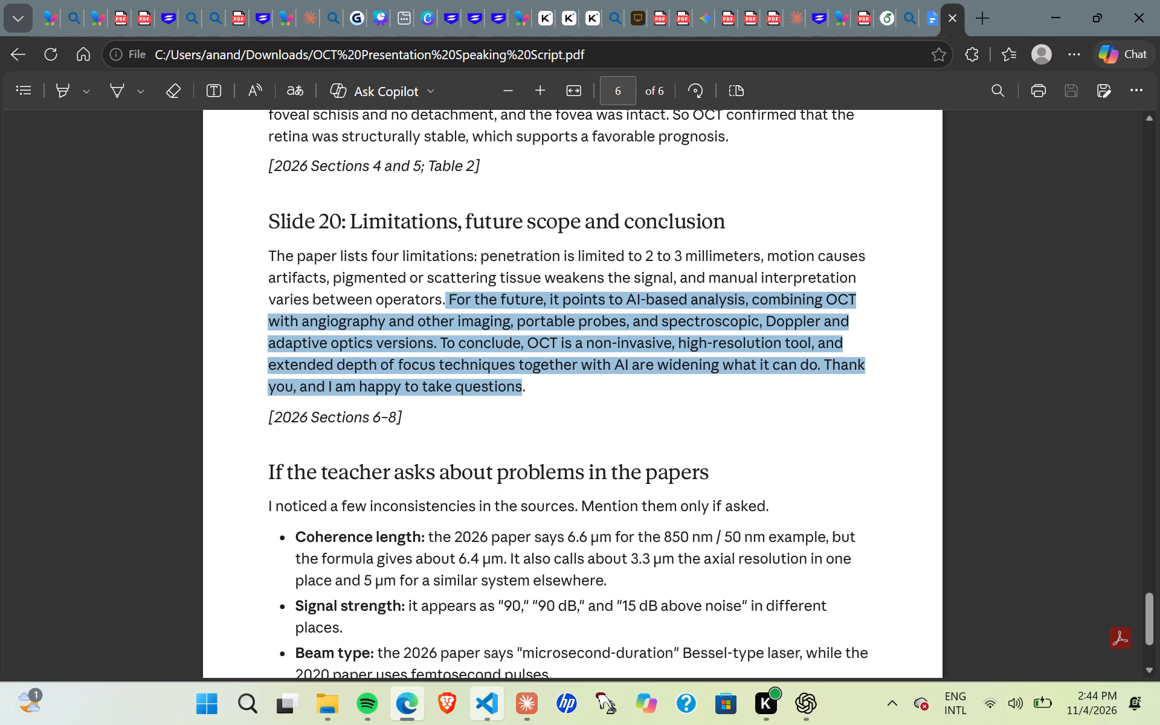
Return to the untitled Google Docs document and paste the copied closing text below the 9 Conclusion heading.
key(super+3)
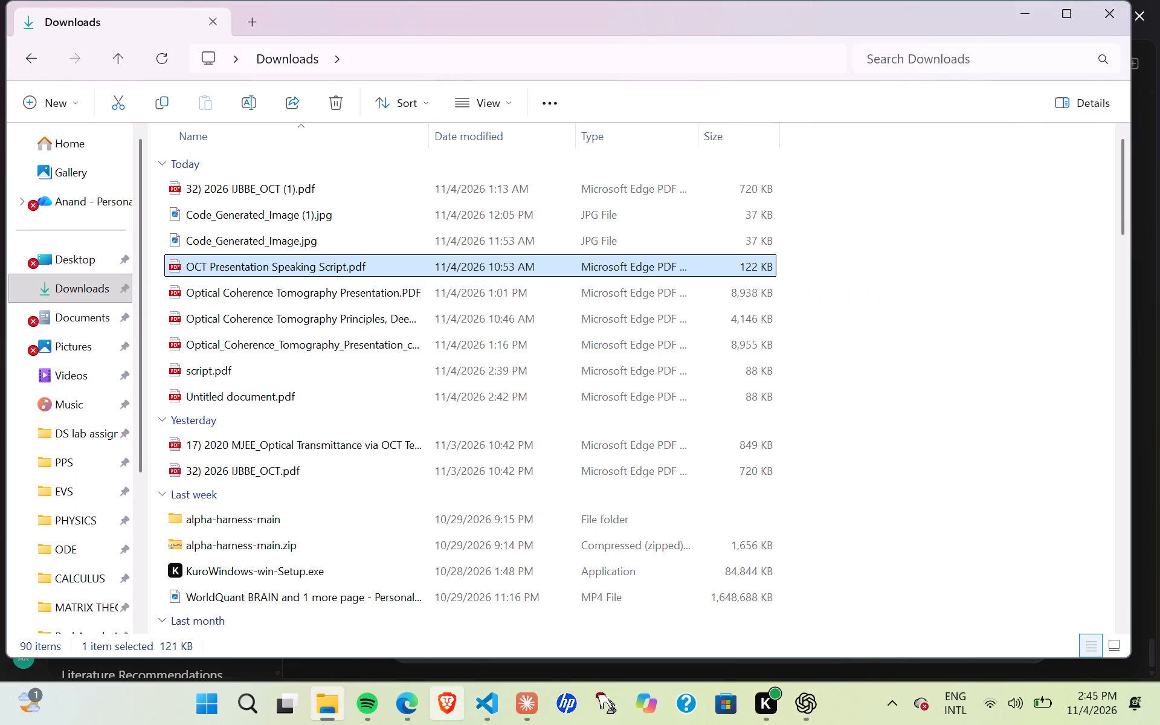
key(super+3)
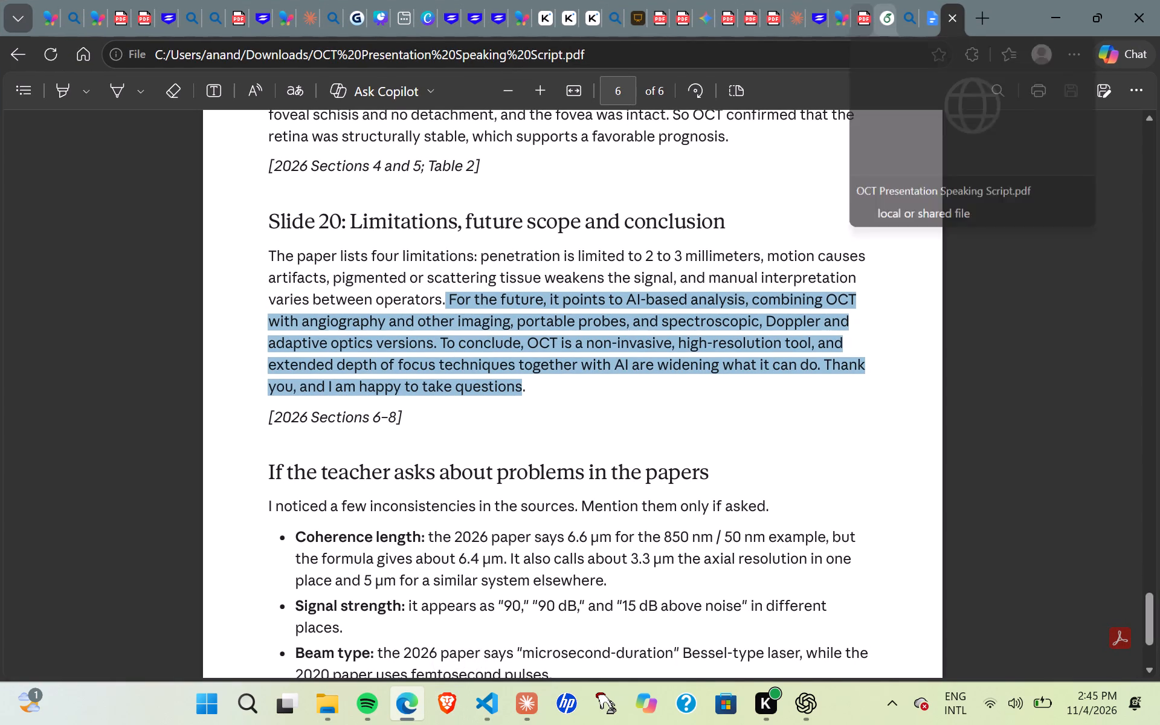
click(926, 18)
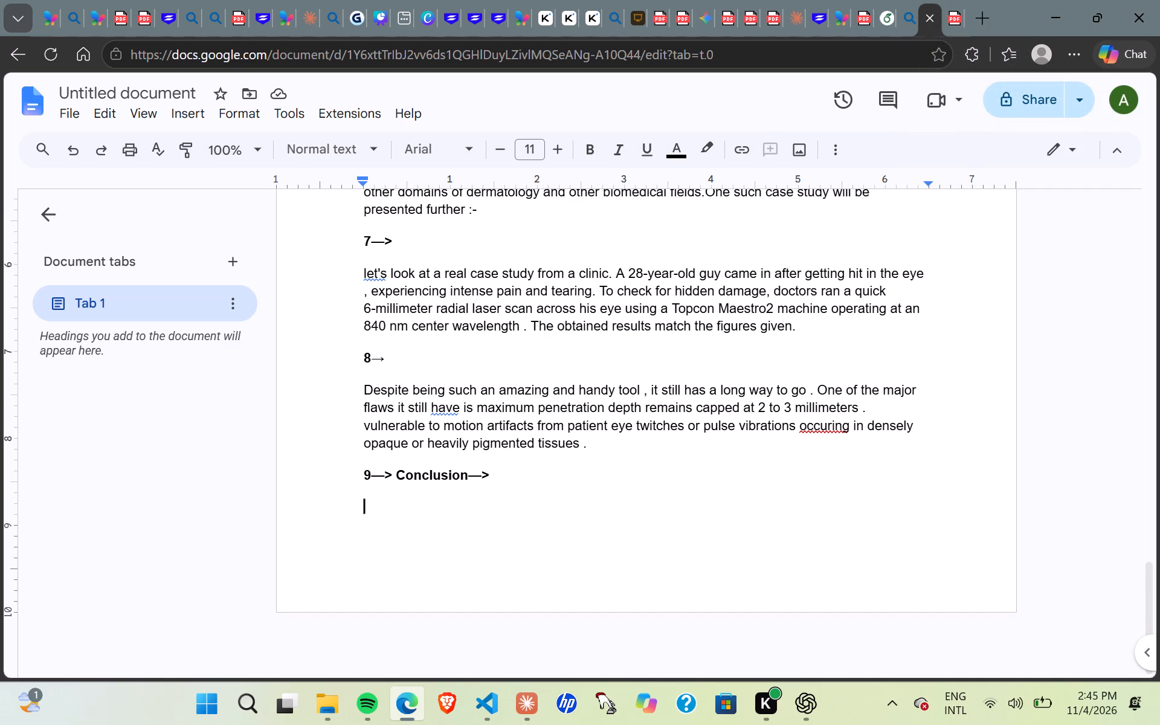
key(ctrl+v)
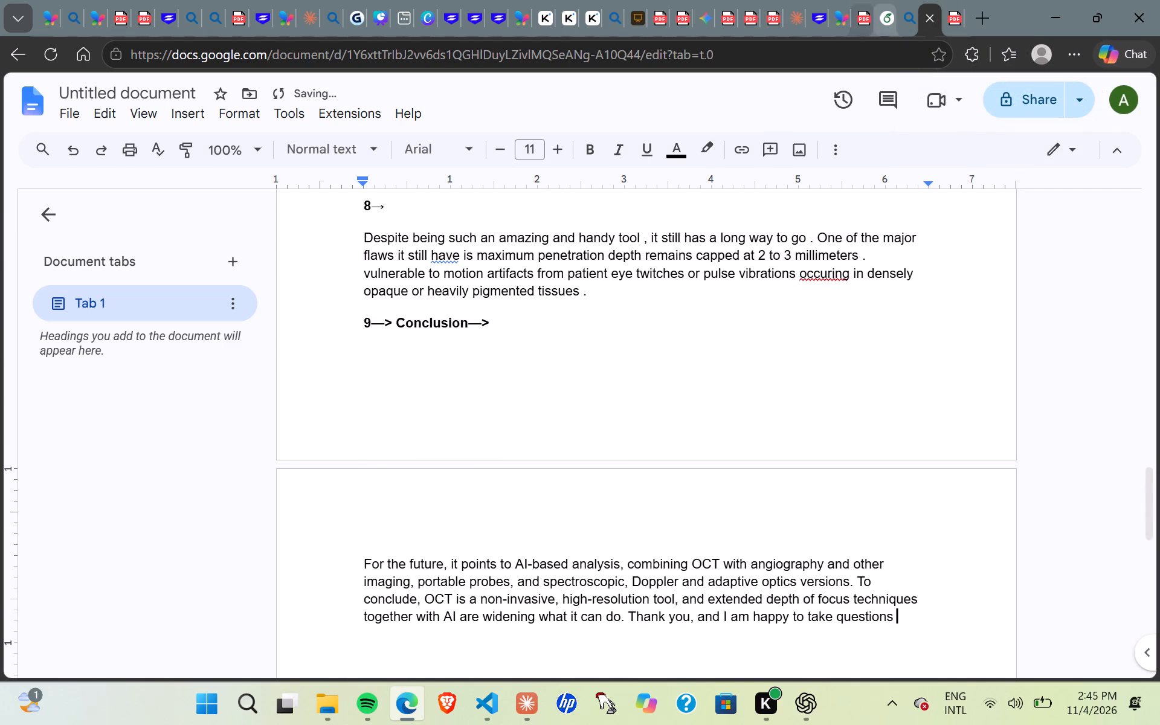
Review the whole script in the document, from section 1 through the pasted conclusion paragraph.
scroll(658, 399, up, 10)
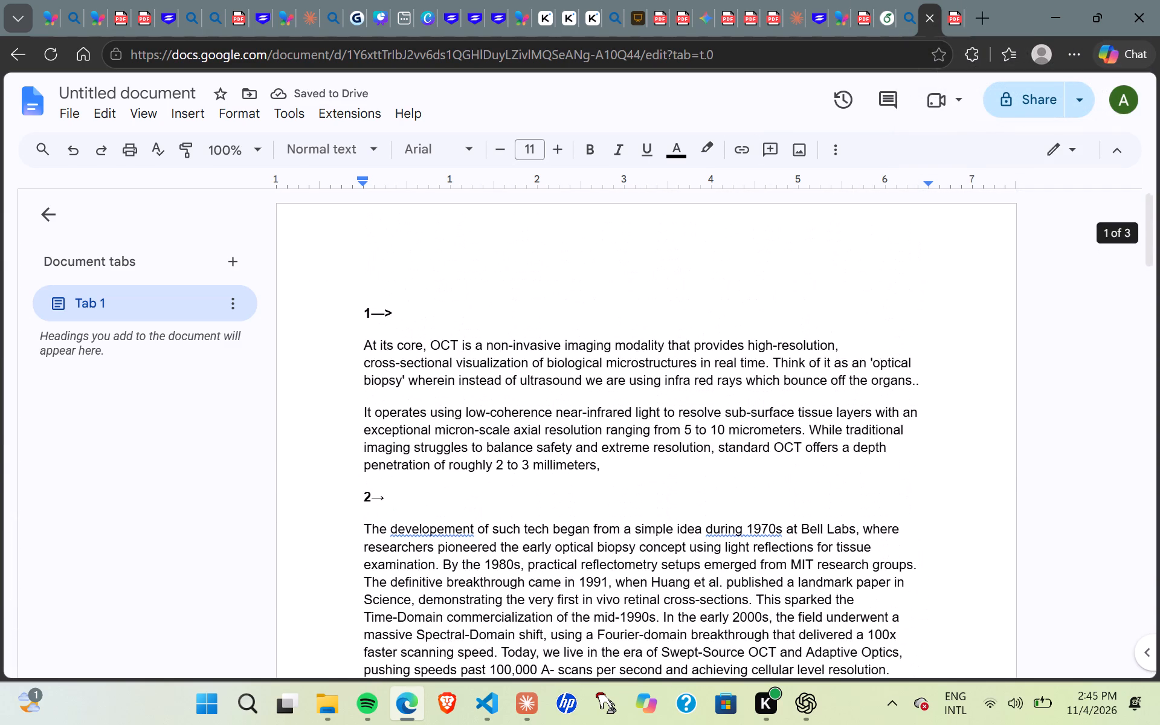
scroll(657, 404, up, 4)
scroll(657, 404, down, 3)
scroll(607, 405, down, 5)
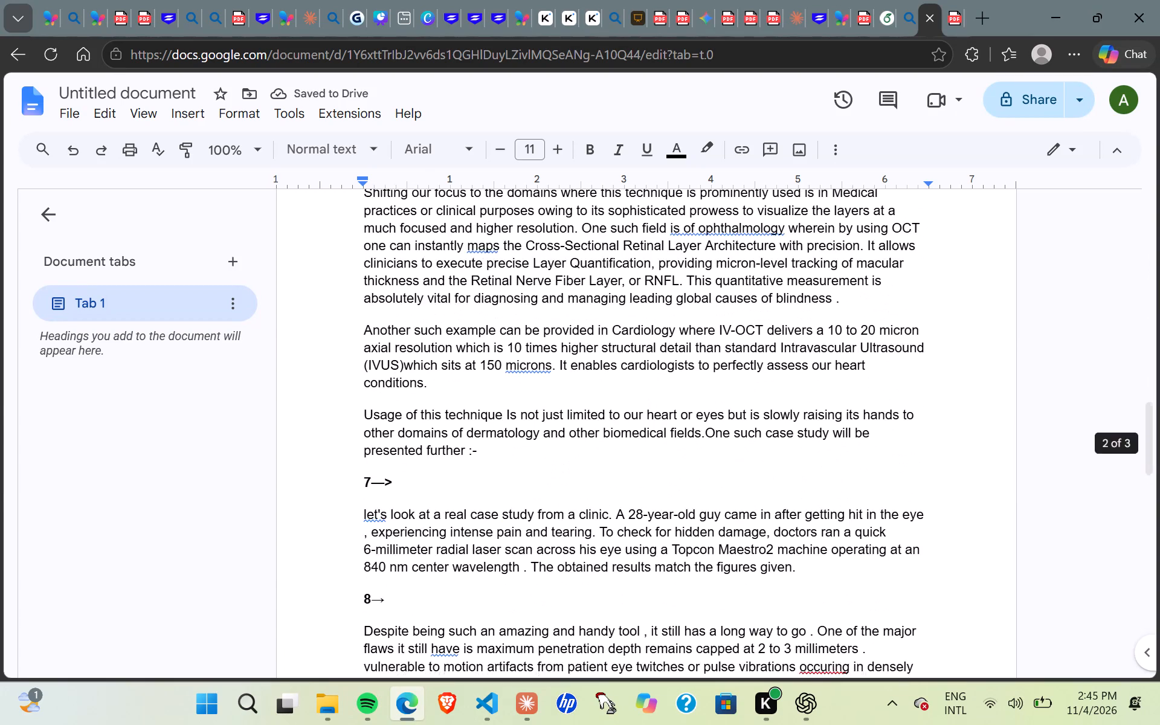
scroll(610, 408, down, 3)
scroll(611, 410, up, 1)
scroll(437, 390, up, 2)
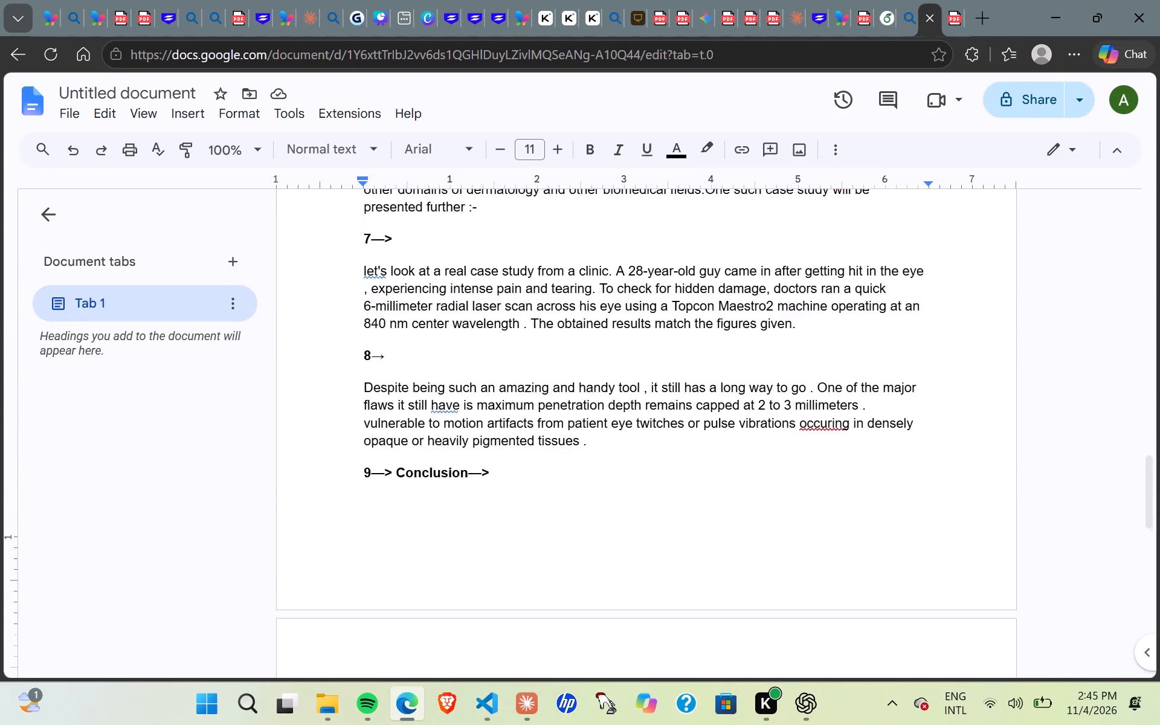
scroll(445, 391, down, 2)
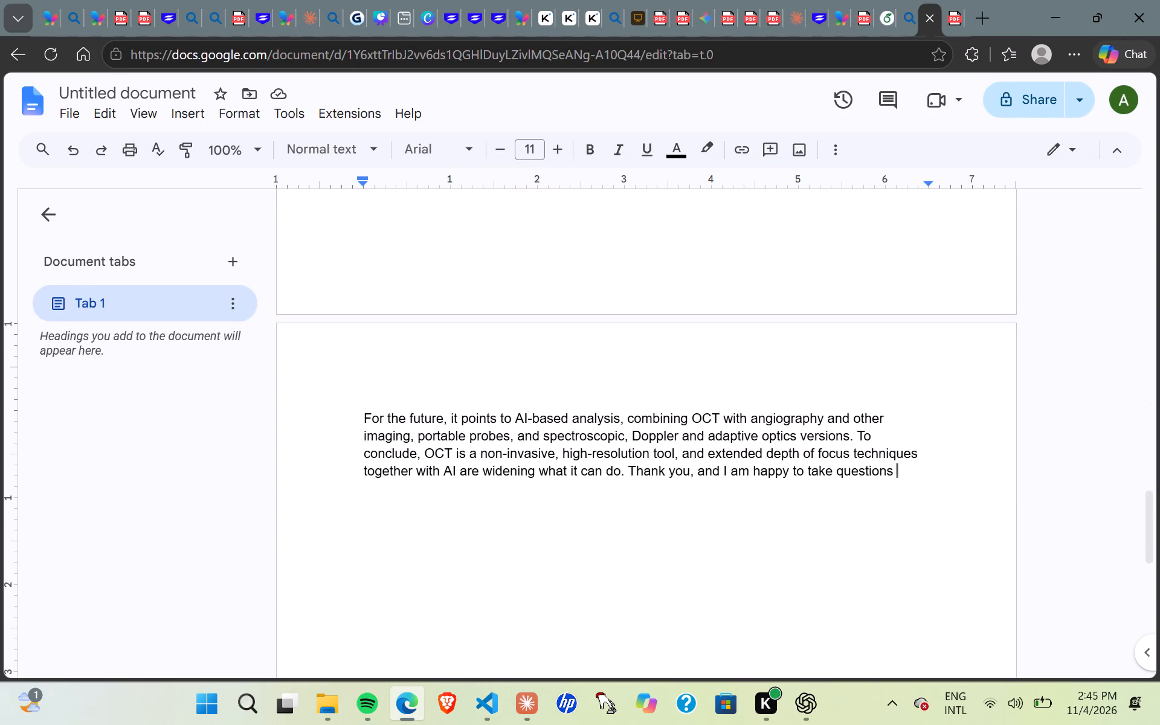
scroll(625, 422, up, 1)
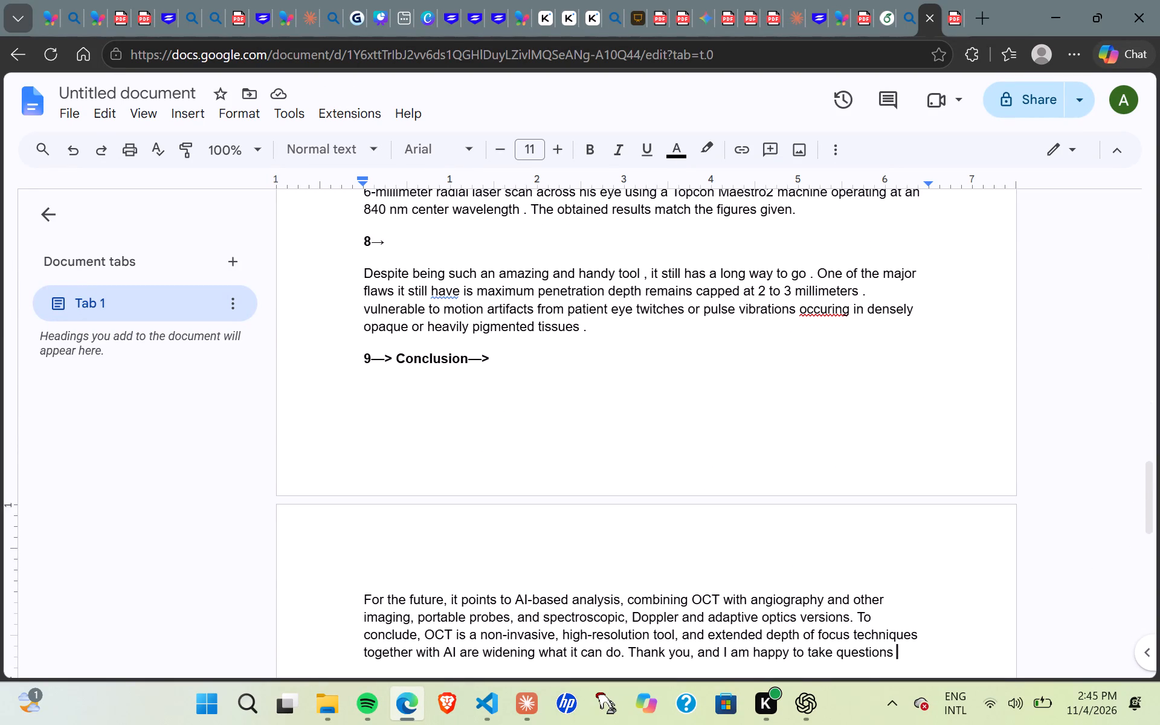
scroll(572, 441, down, 1)
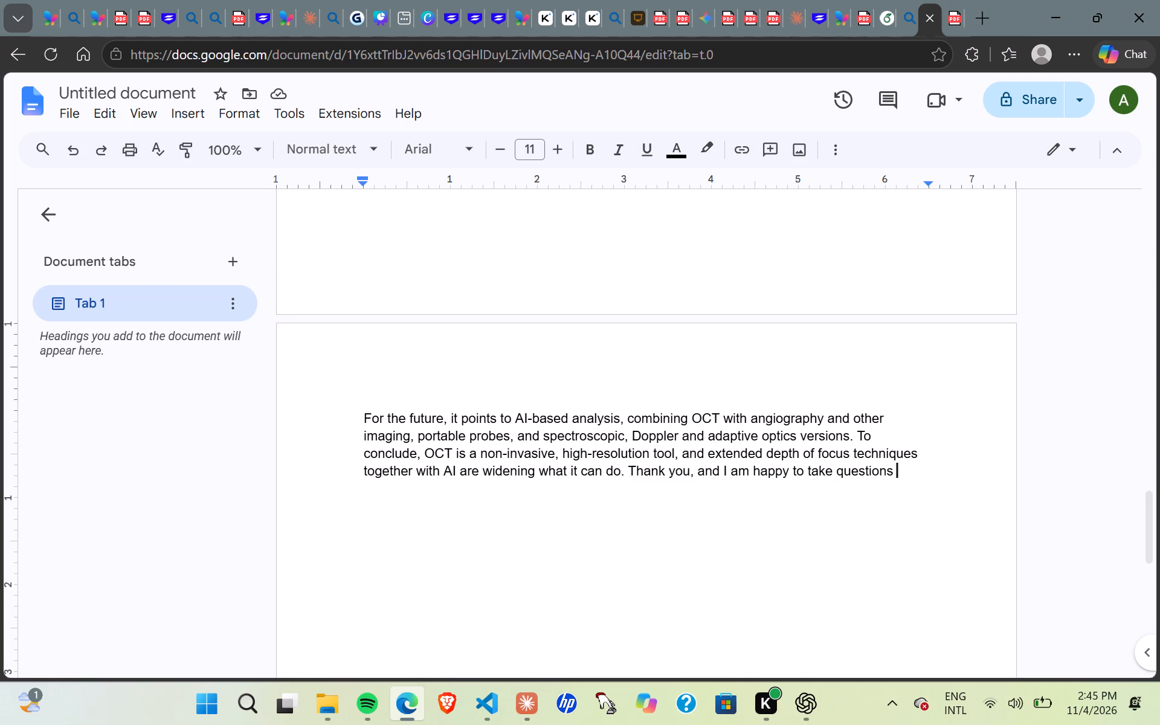
Delete the word "angiography" from the first sentence of the conclusion paragraph.
click(822, 414)
key(BackSpace)
key(BackSpace)
key(BackSpace)
key(BackSpace)
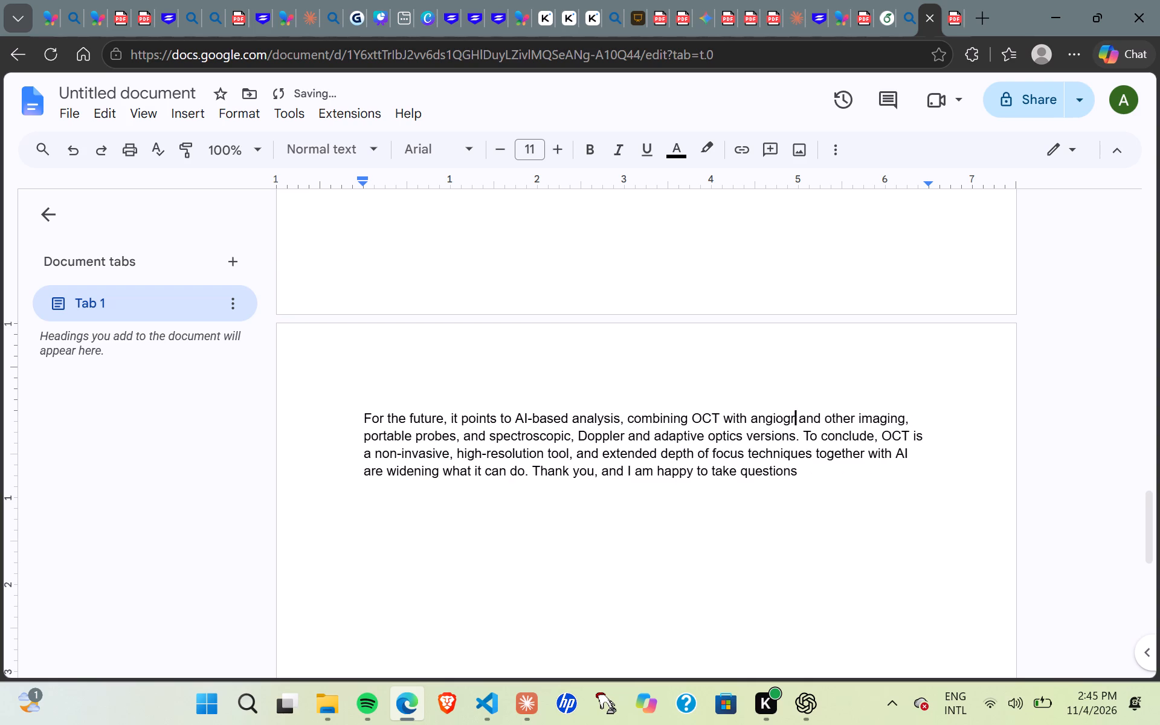
key(BackSpace)
key(BackSpace)
key(BackSpace)
key(BackSpace)
key(BackSpace)
key(BackSpace)
key(BackSpace)
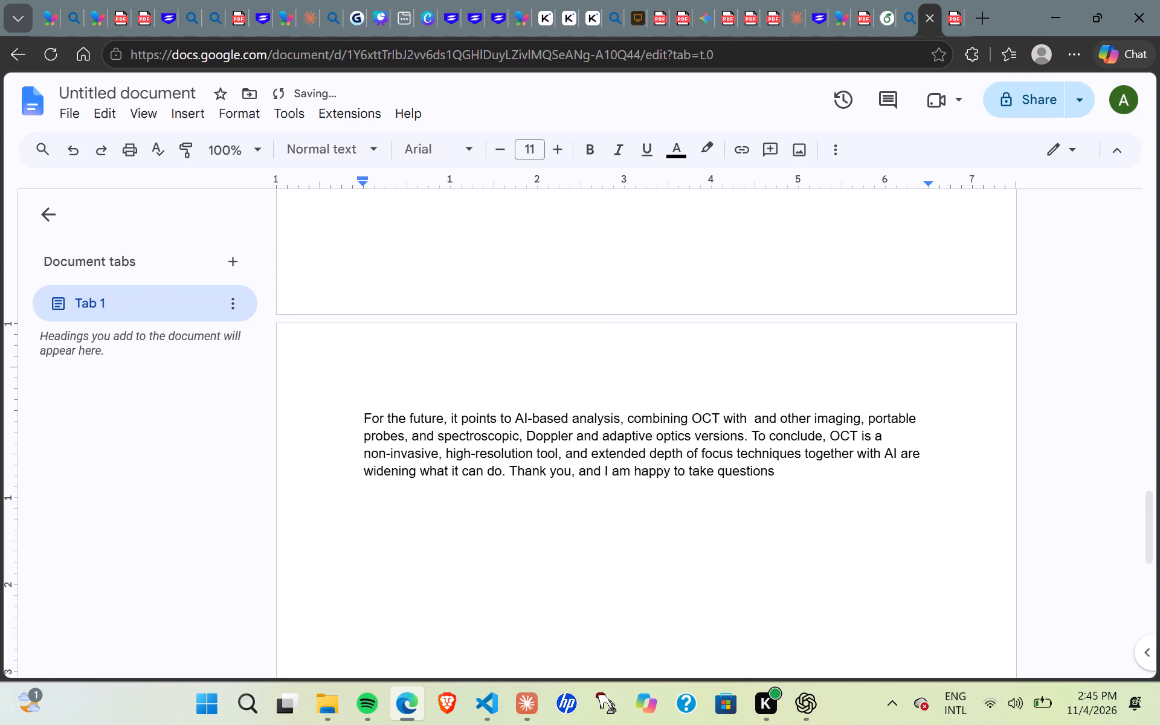
Accept the grammar suggestion "with other" for the flagged phrase in the conclusion's first sentence.
key(Page_Down)
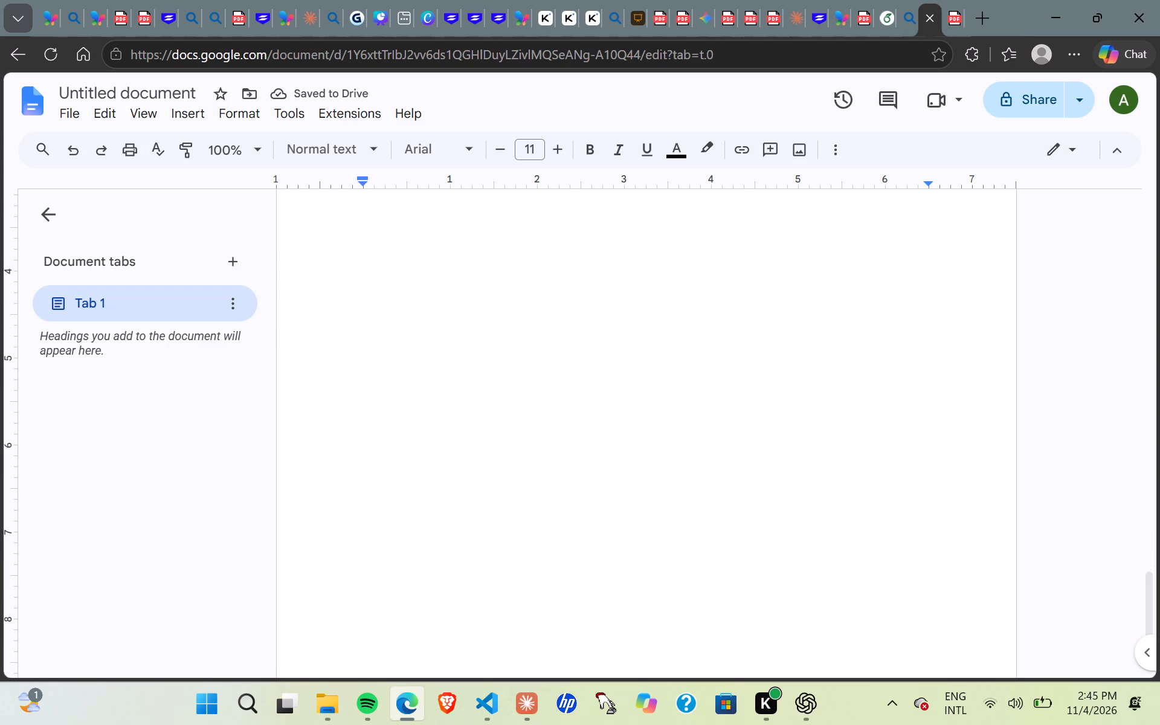
scroll(840, 413, up, 2)
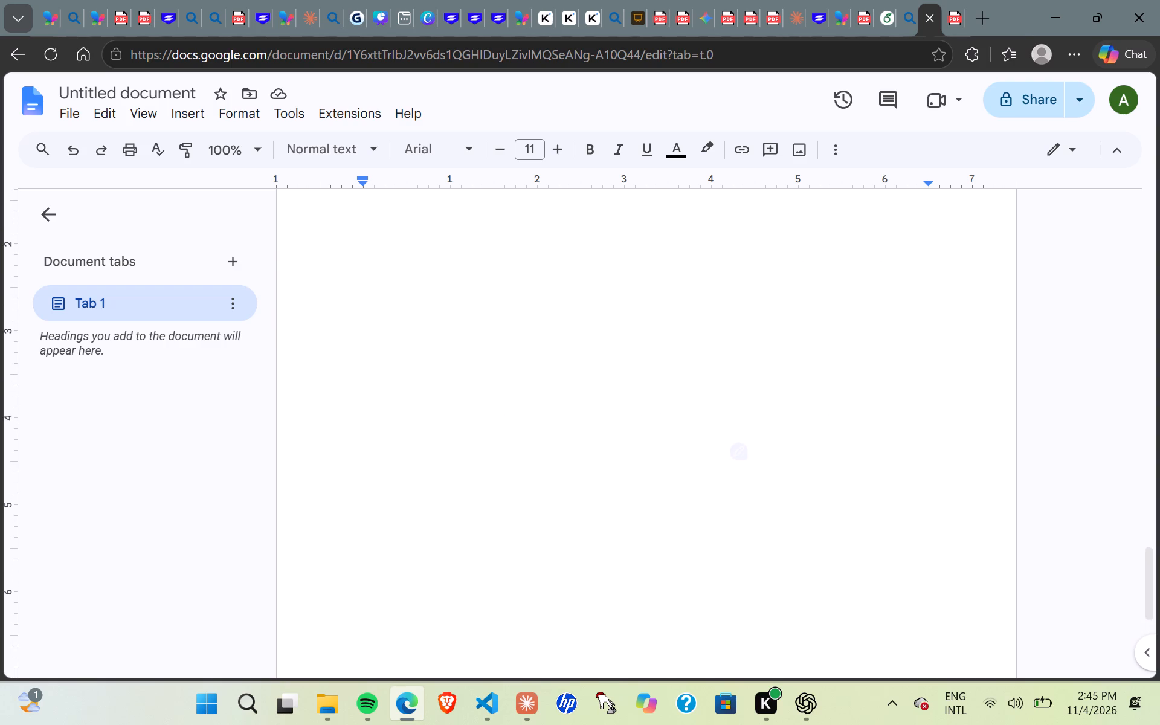
scroll(457, 312, up, 3)
scroll(559, 488, down, 1)
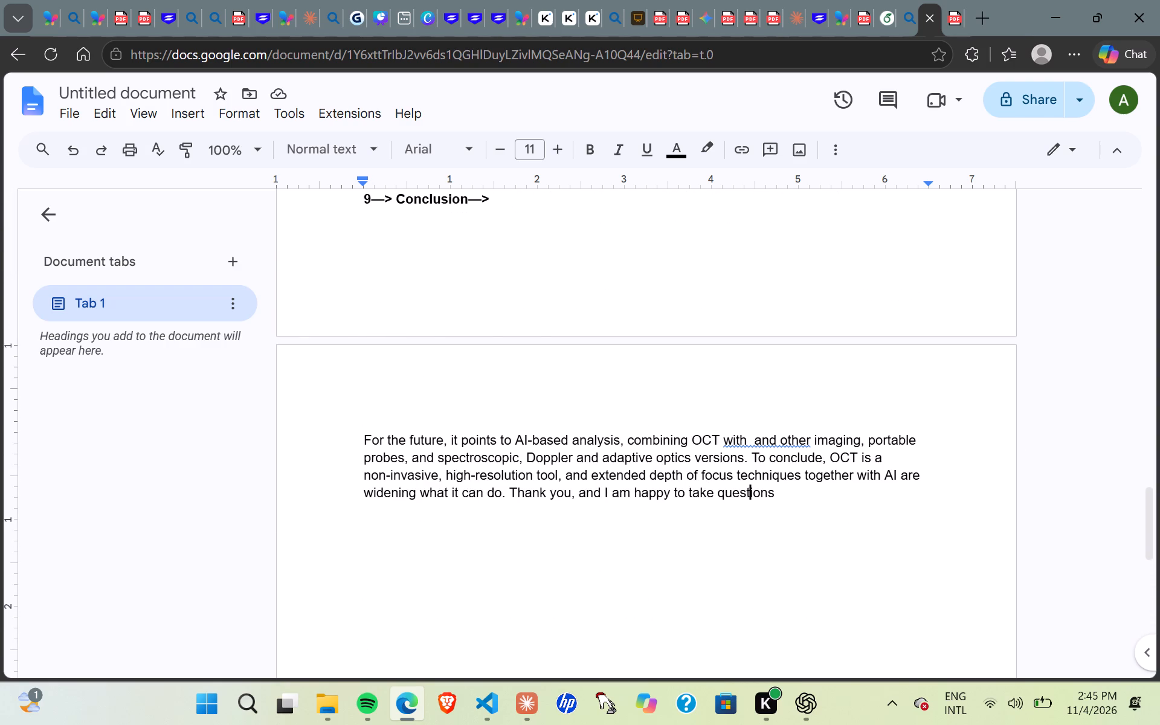
click(778, 434)
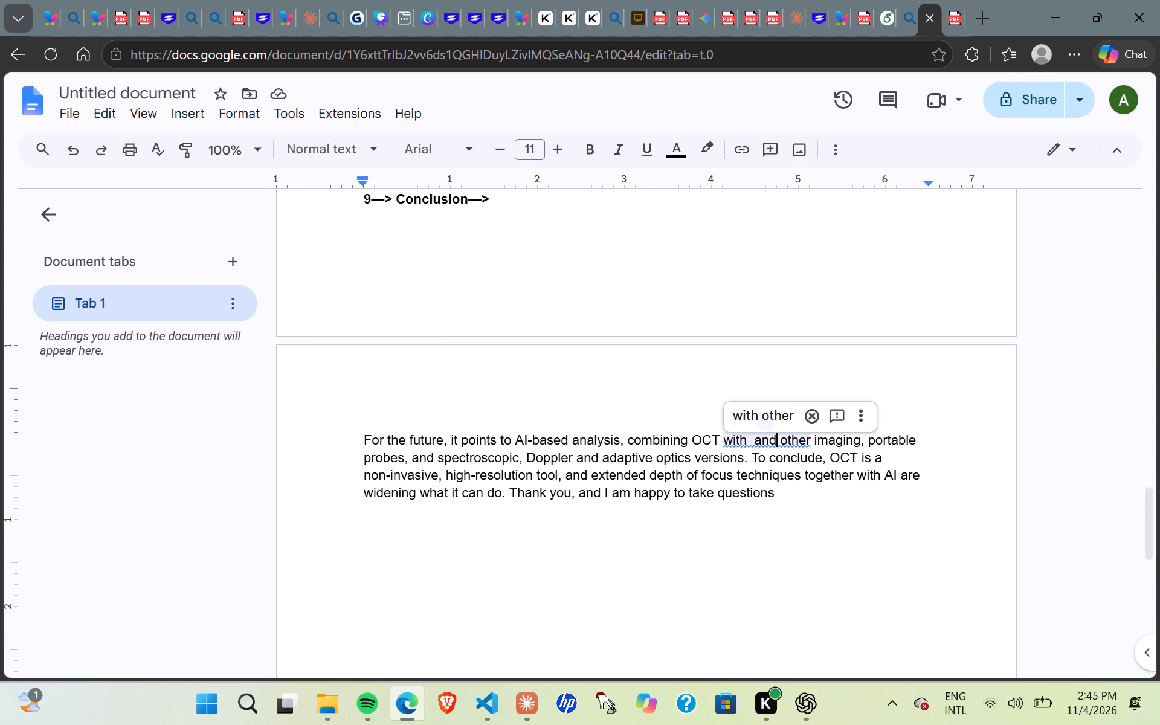
click(768, 405)
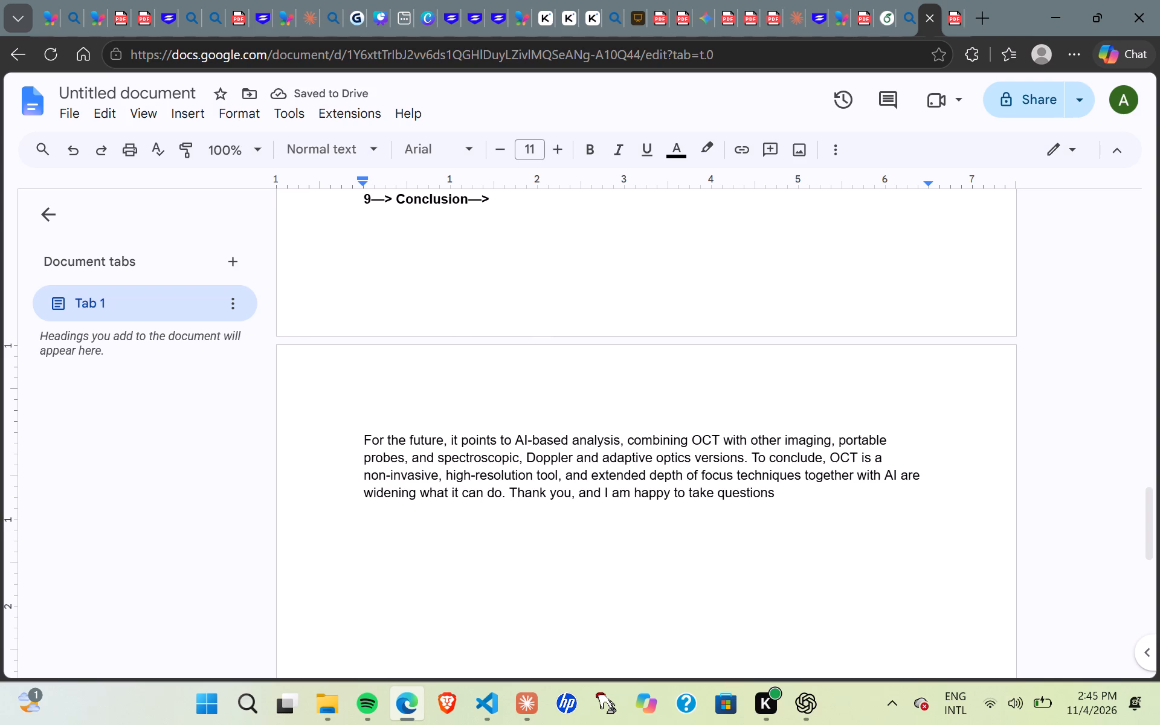
Check the edited conclusion paragraph and switch to the open Optical Coherence Tomography Presentation.PDF.
scroll(836, 466, down, 1)
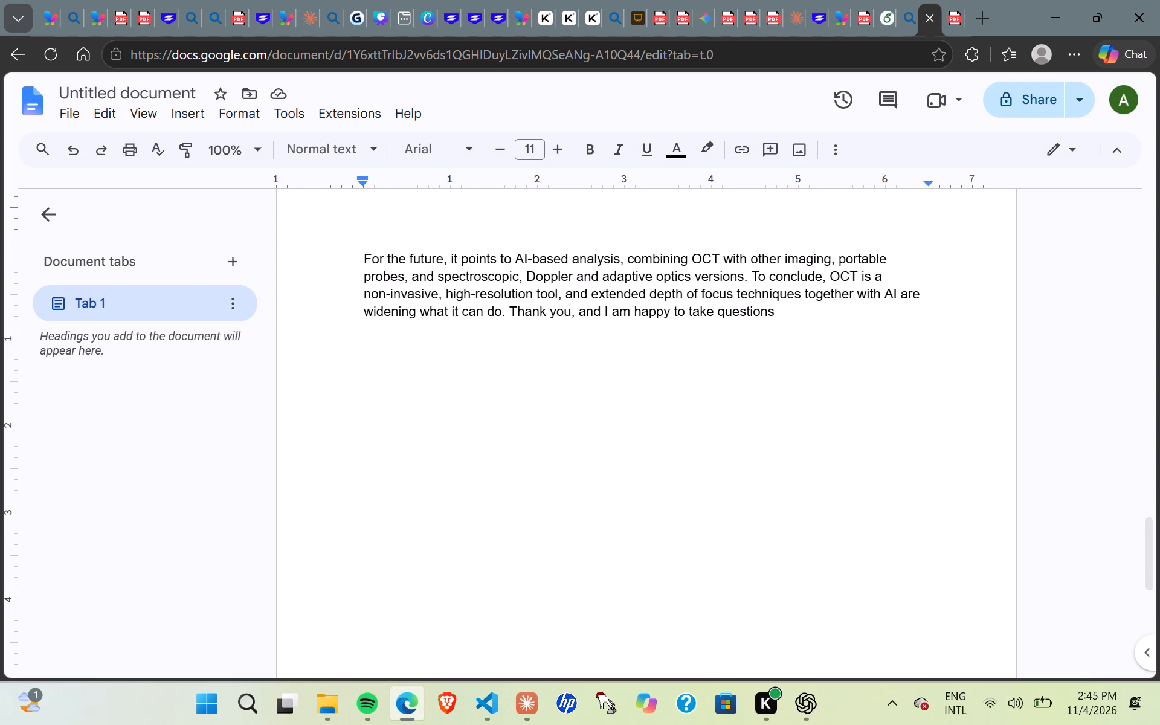
scroll(742, 501, up, 1)
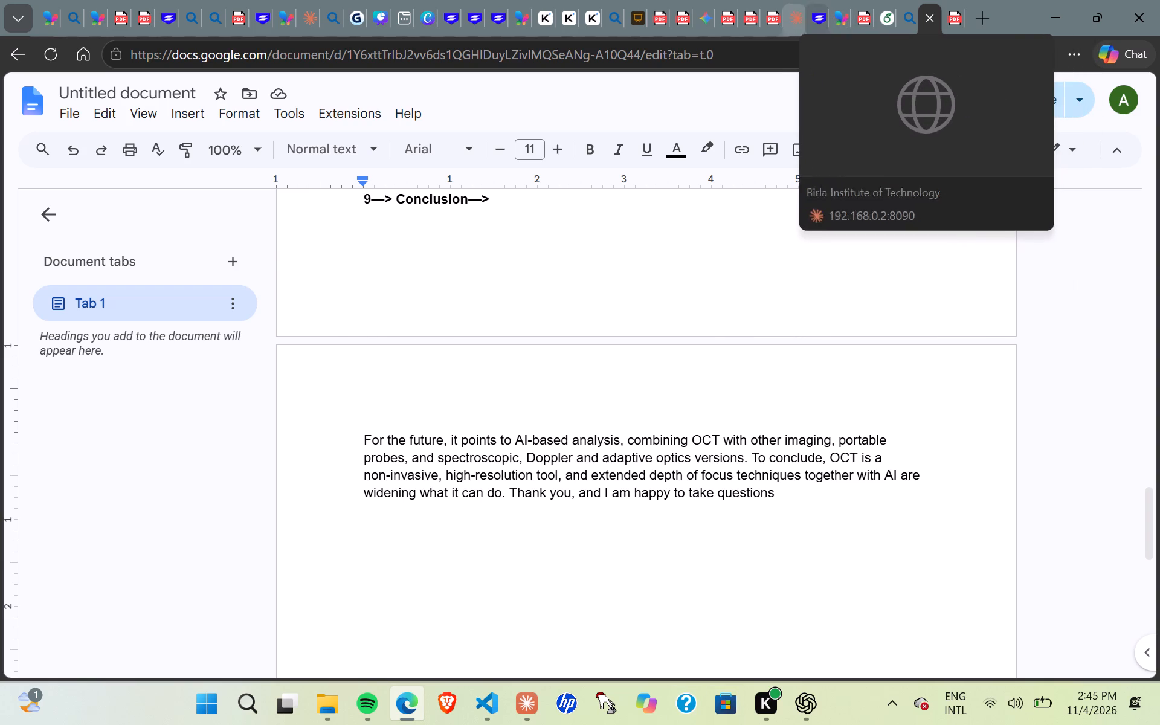
click(767, 25)
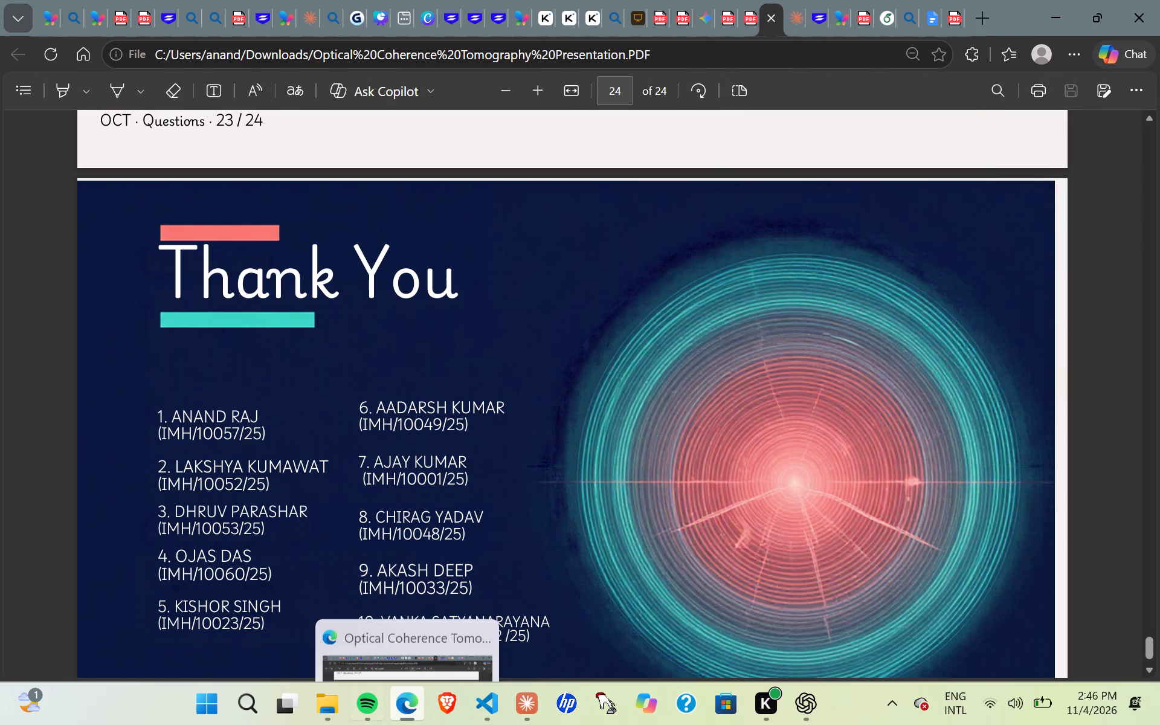
Switch to File Explorer and look over today's files in the Downloads folder.
click(333, 713)
scroll(378, 317, up, 2)
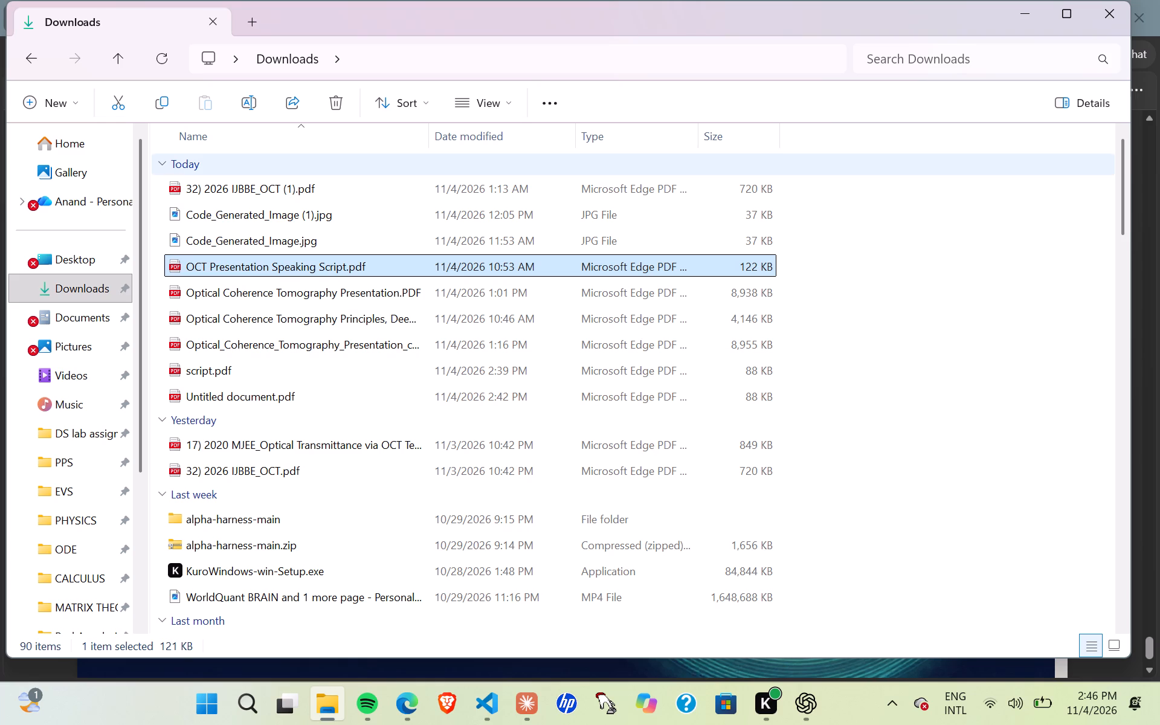
Search Windows for the "whatsapp" app.
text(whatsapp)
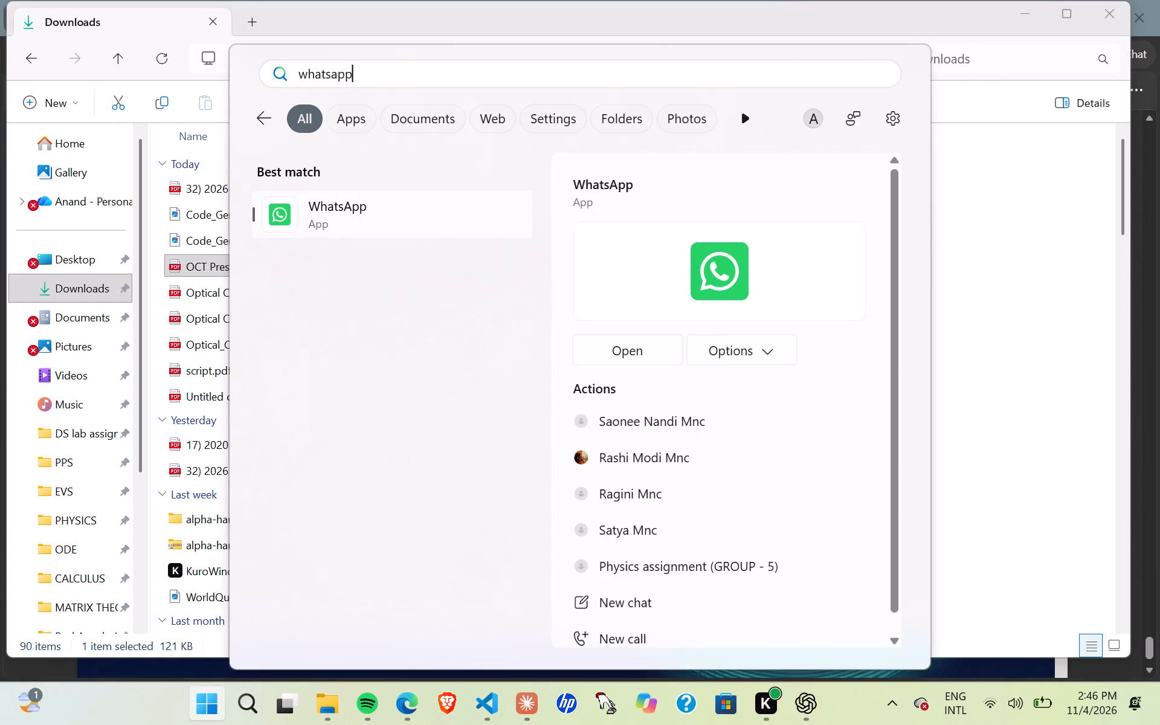
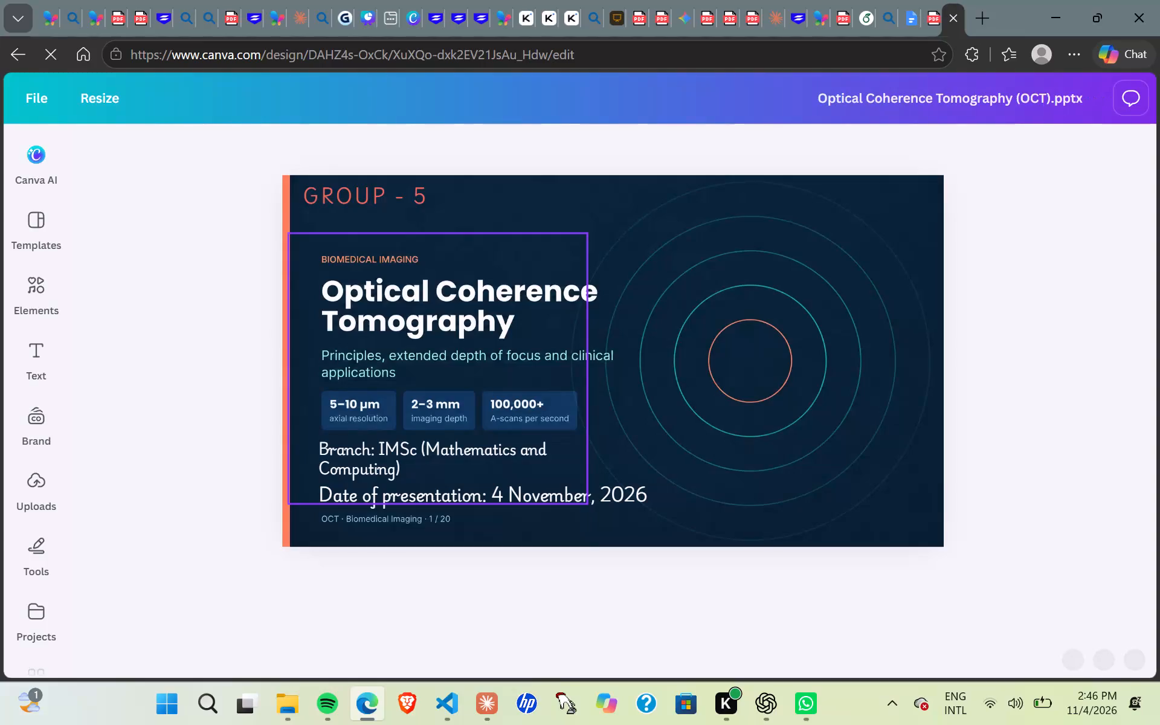
Review the slides of the OCT deck through to Image Sources, and return to the Questions From This Topic slide.
scroll(579, 379, down, 2)
scroll(433, 388, down, 1)
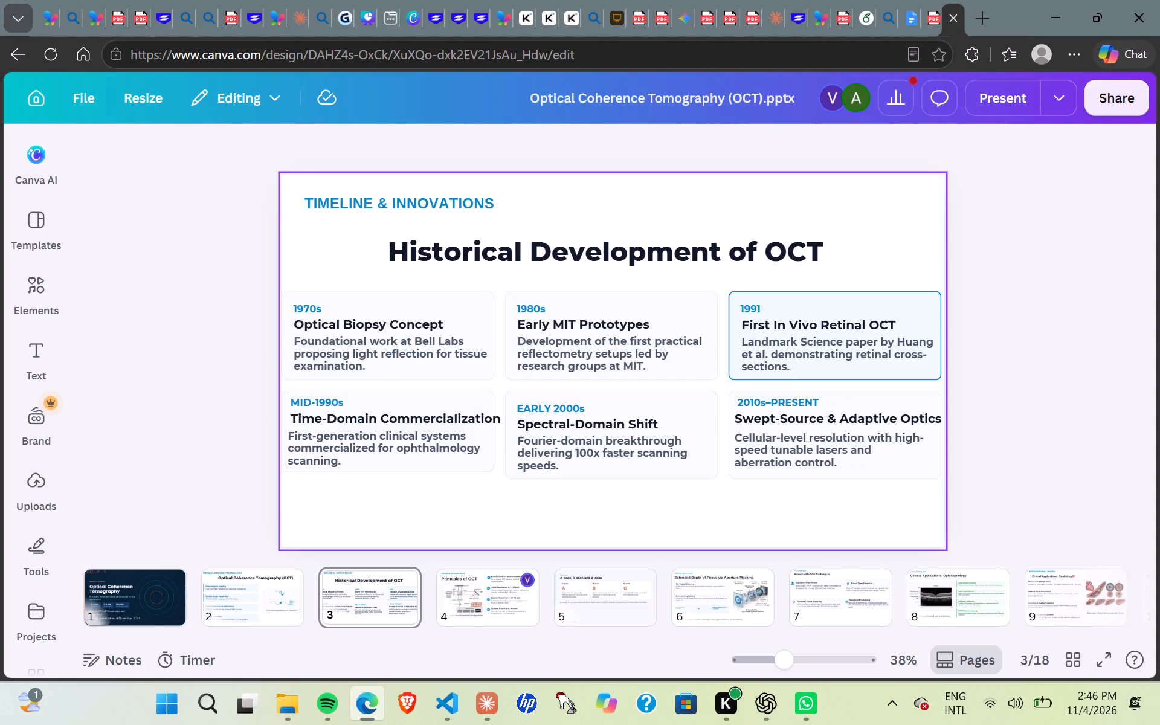
scroll(433, 388, down, 20)
scroll(433, 388, down, 1)
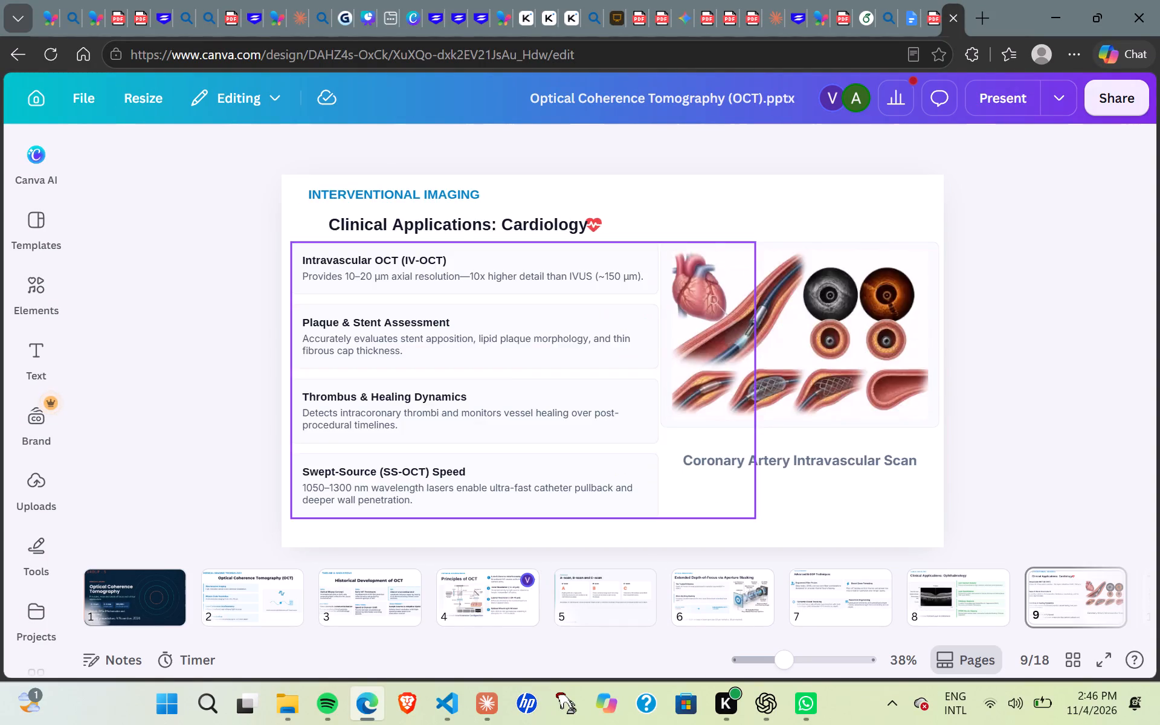
scroll(434, 387, down, 19)
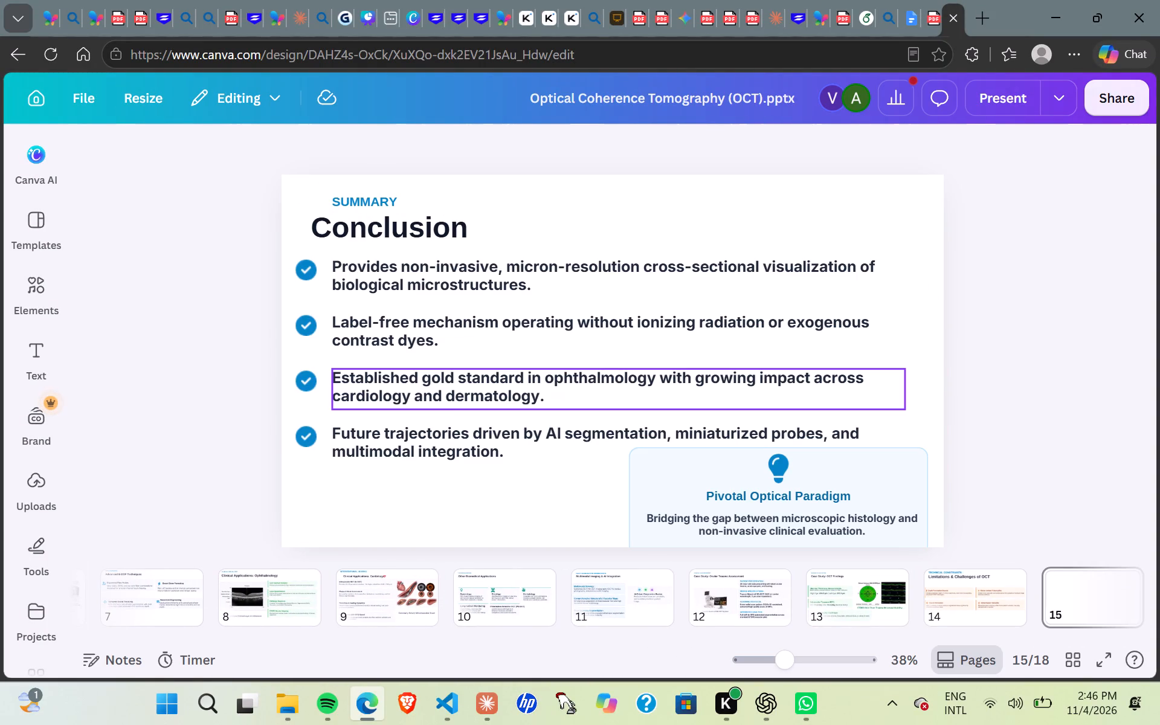
scroll(442, 387, down, 17)
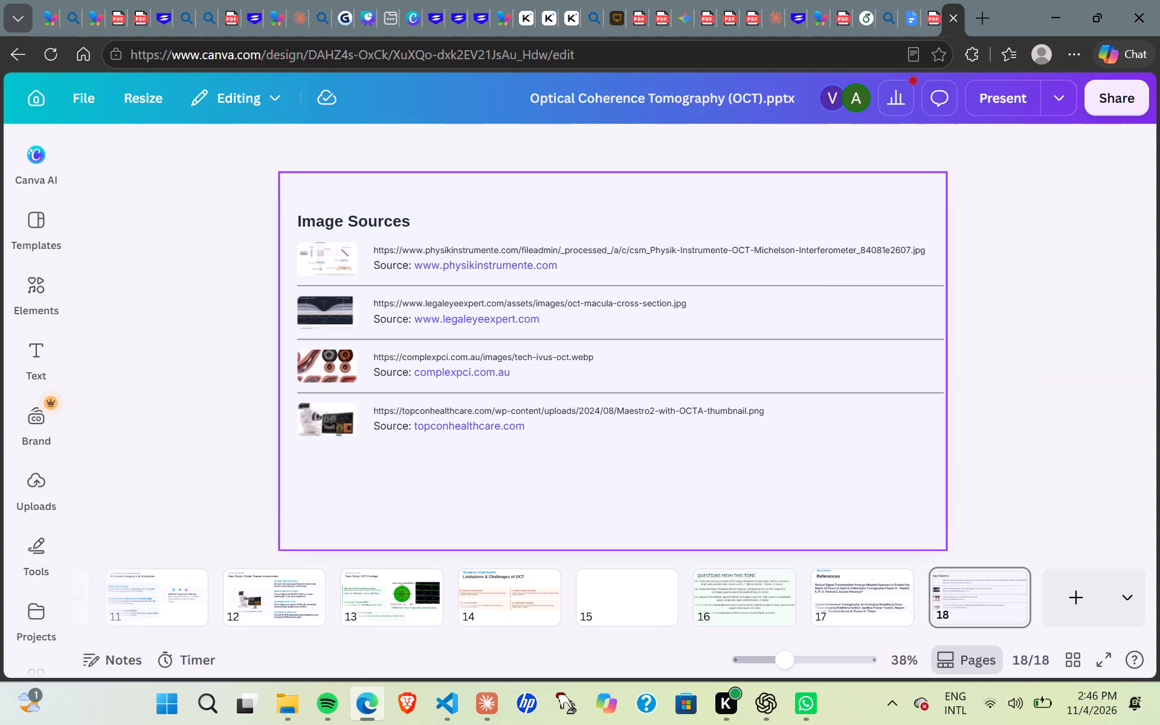
scroll(442, 387, up, 6)
Select the grouped questions text with its page-number footer on the Questions From This Topic slide.
click(498, 480)
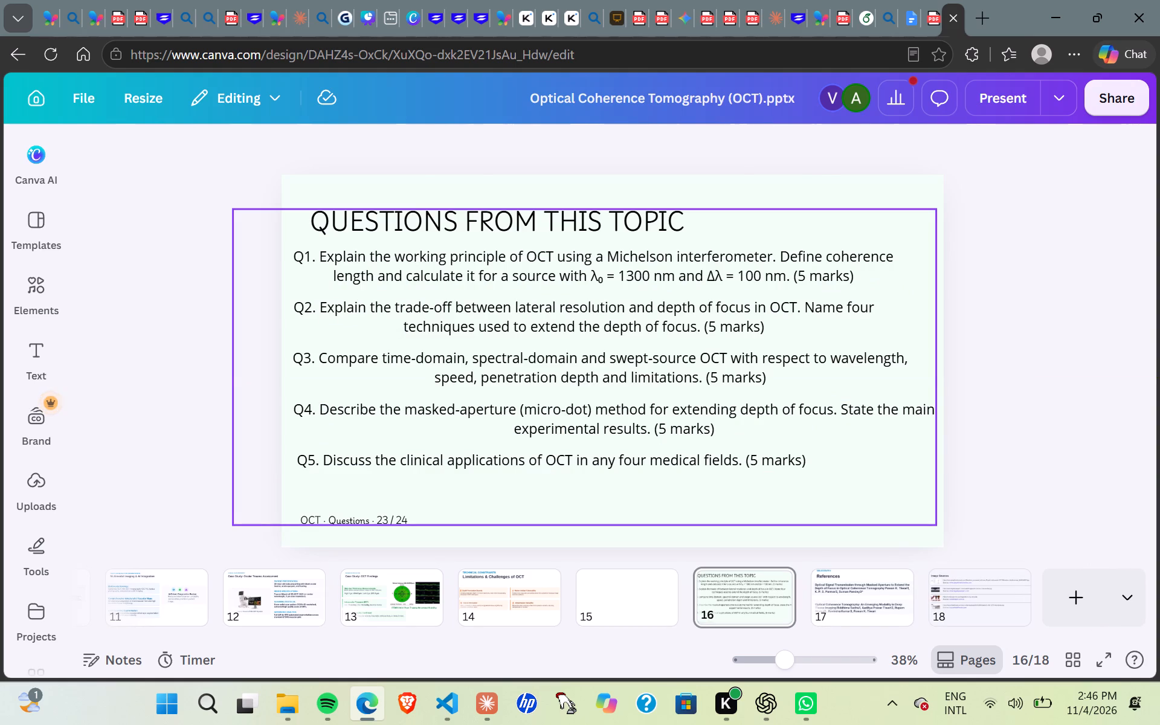
click(420, 529)
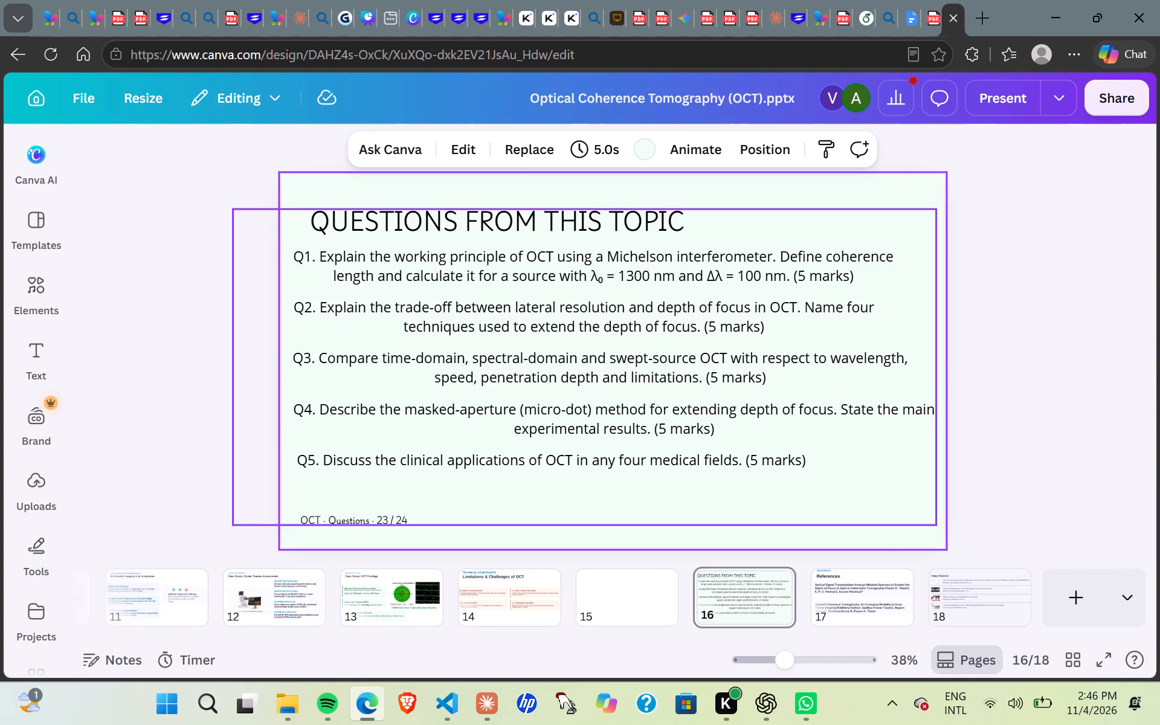
click(322, 329)
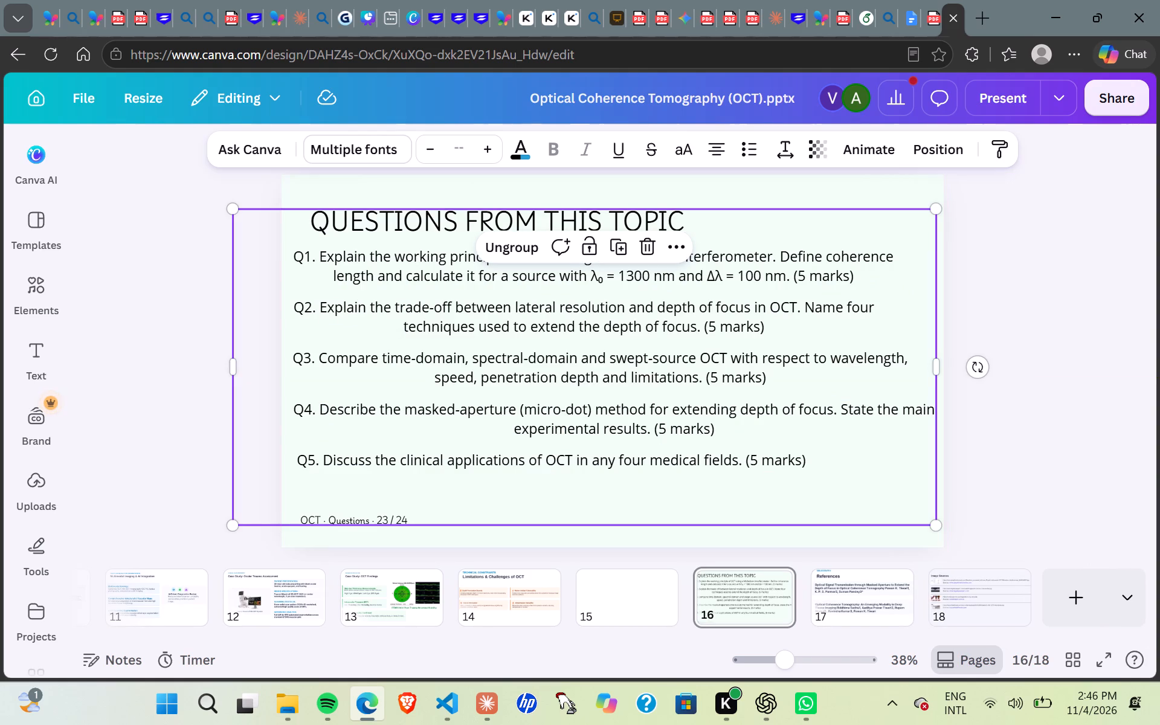
click(456, 513)
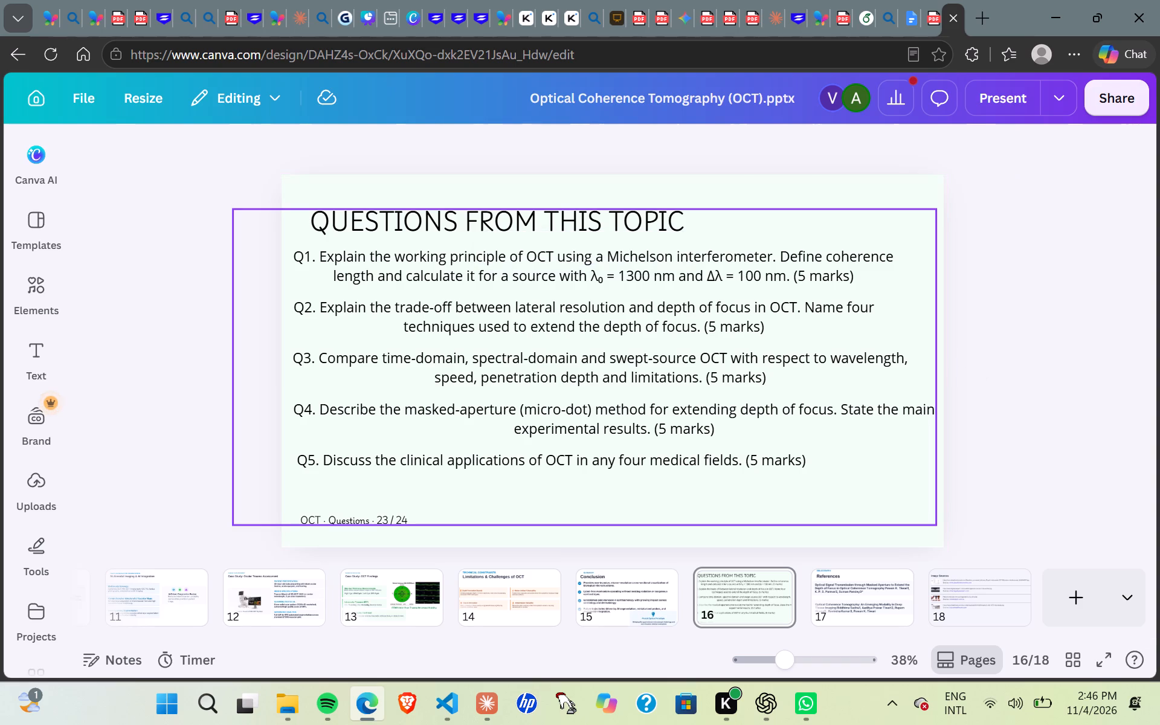
click(388, 518)
scroll(420, 493, up, 3)
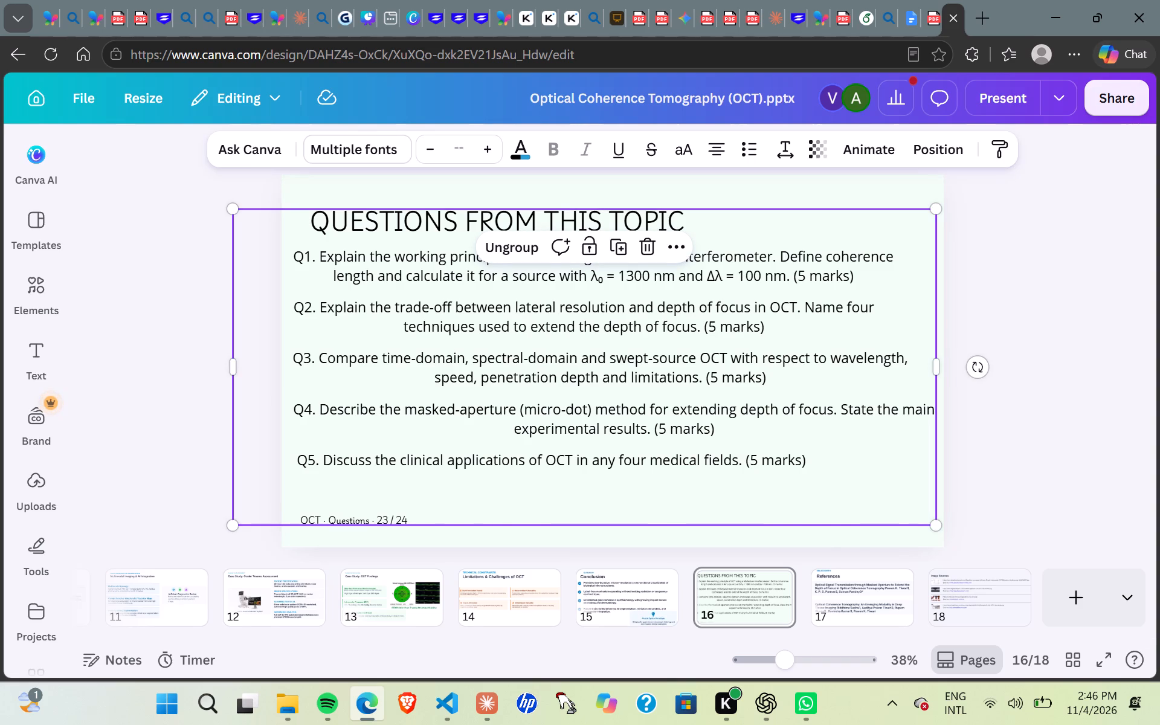
Examine the closing slides of the Canva presentation, covering the topic questions, references and conclusion.
scroll(560, 429, down, 6)
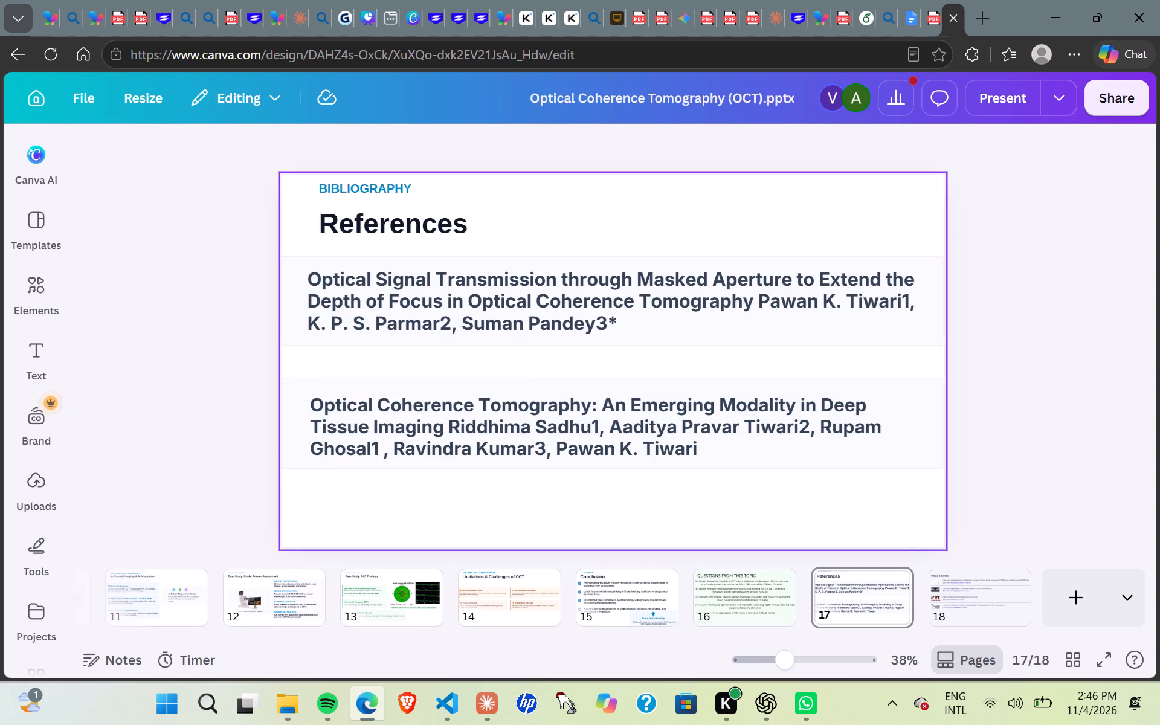
scroll(446, 456, down, 1)
scroll(448, 454, up, 5)
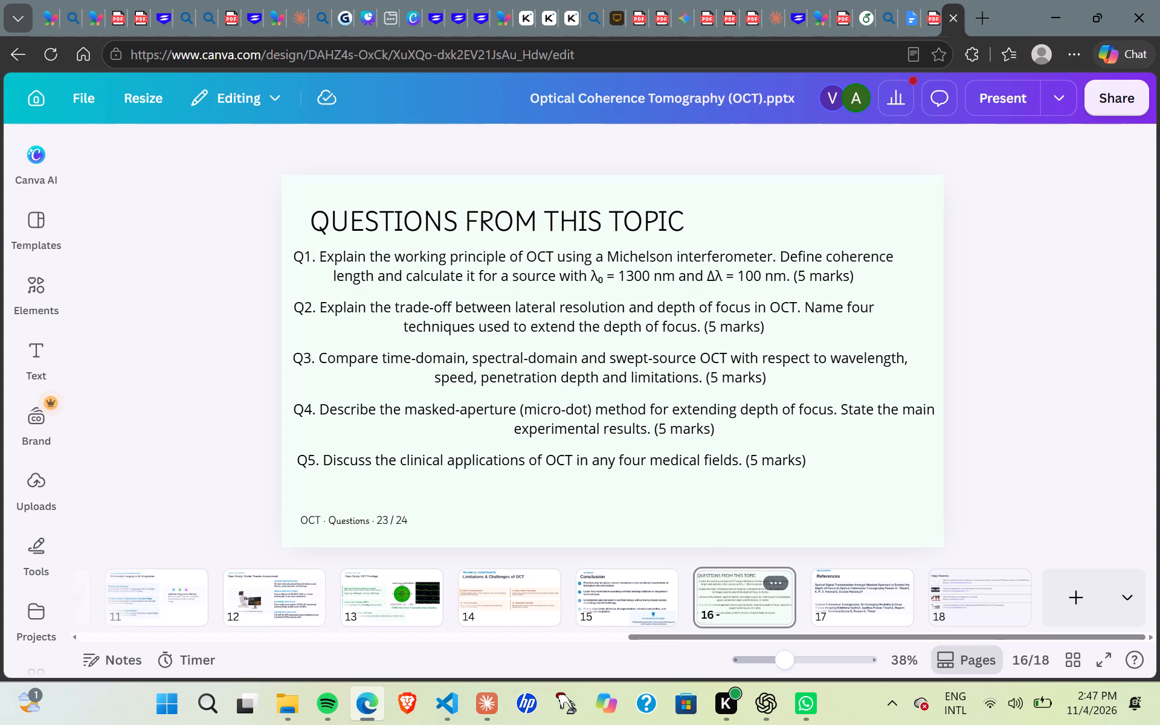
click(657, 598)
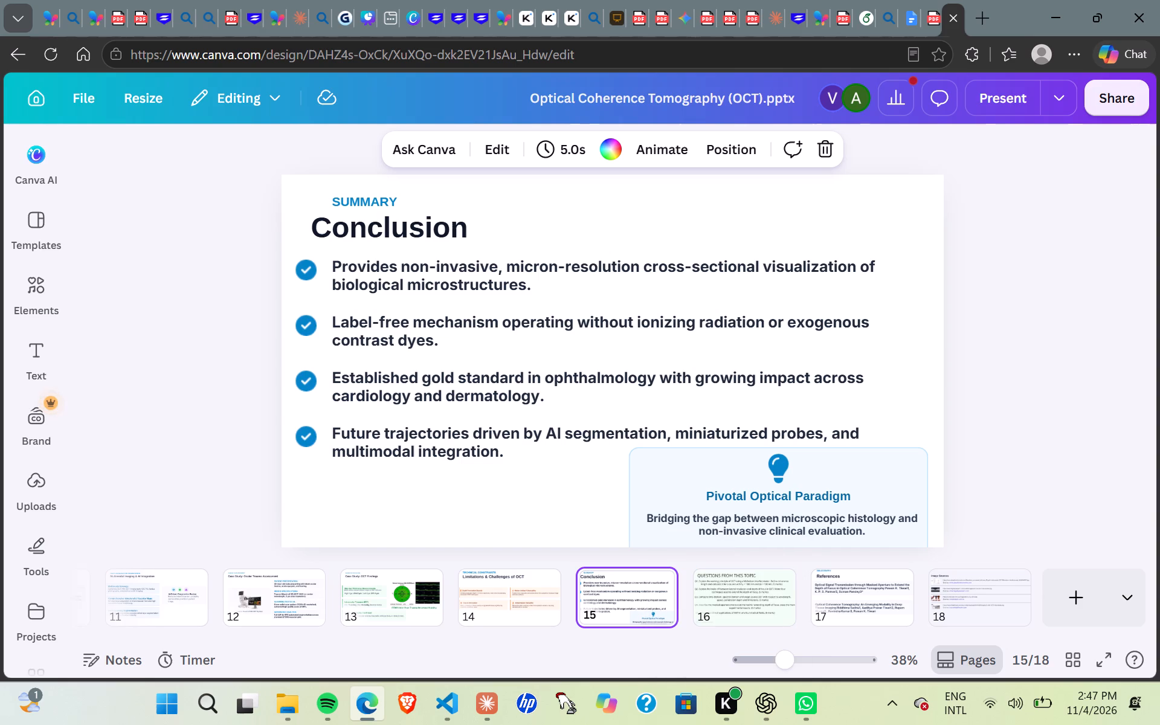
click(509, 581)
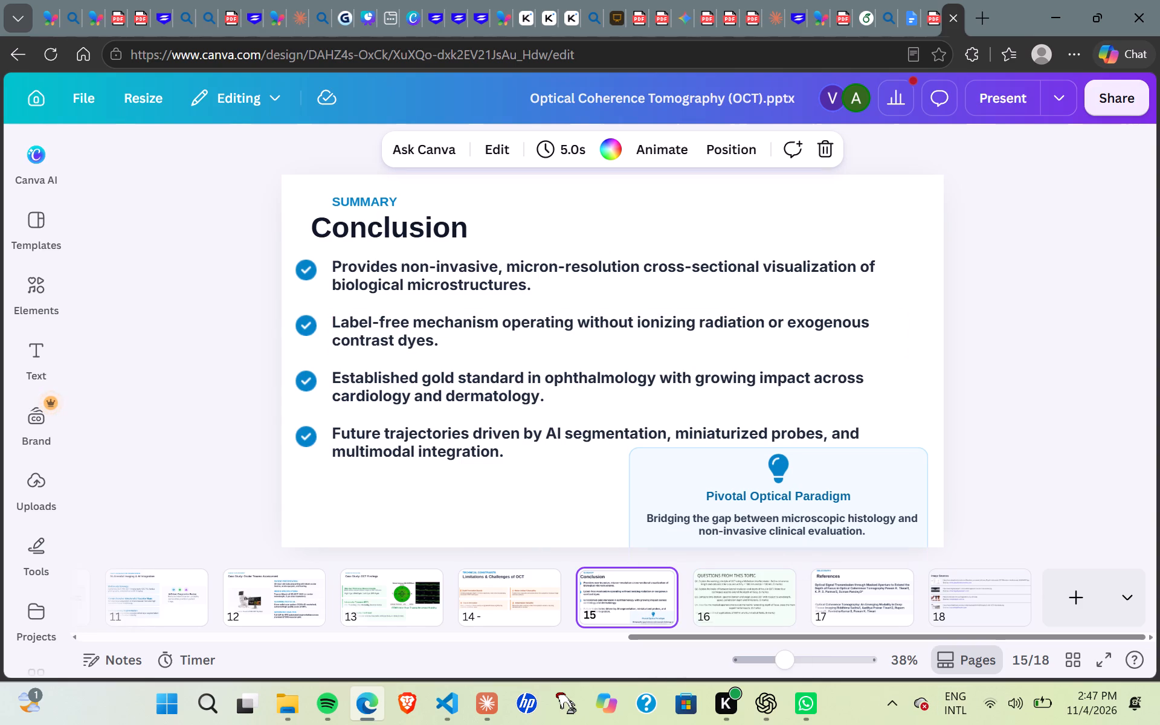
click(633, 588)
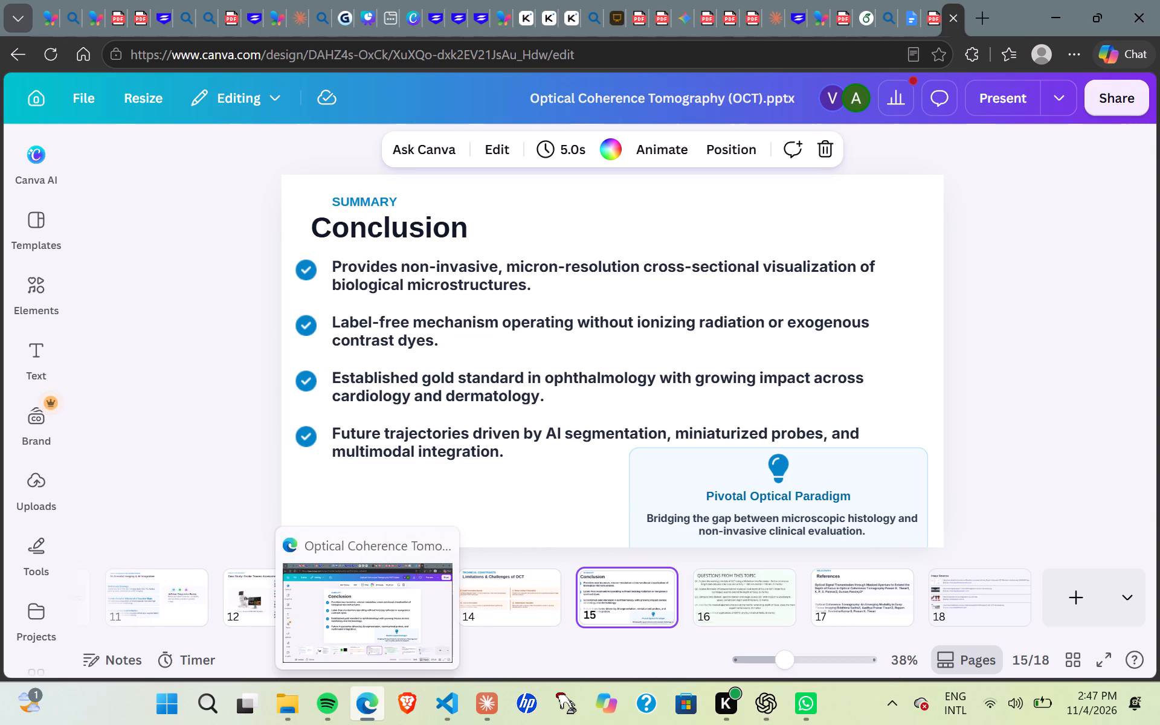
Switch to the script in Google Docs and review its numbered sections, including the conclusion paragraph.
click(913, 10)
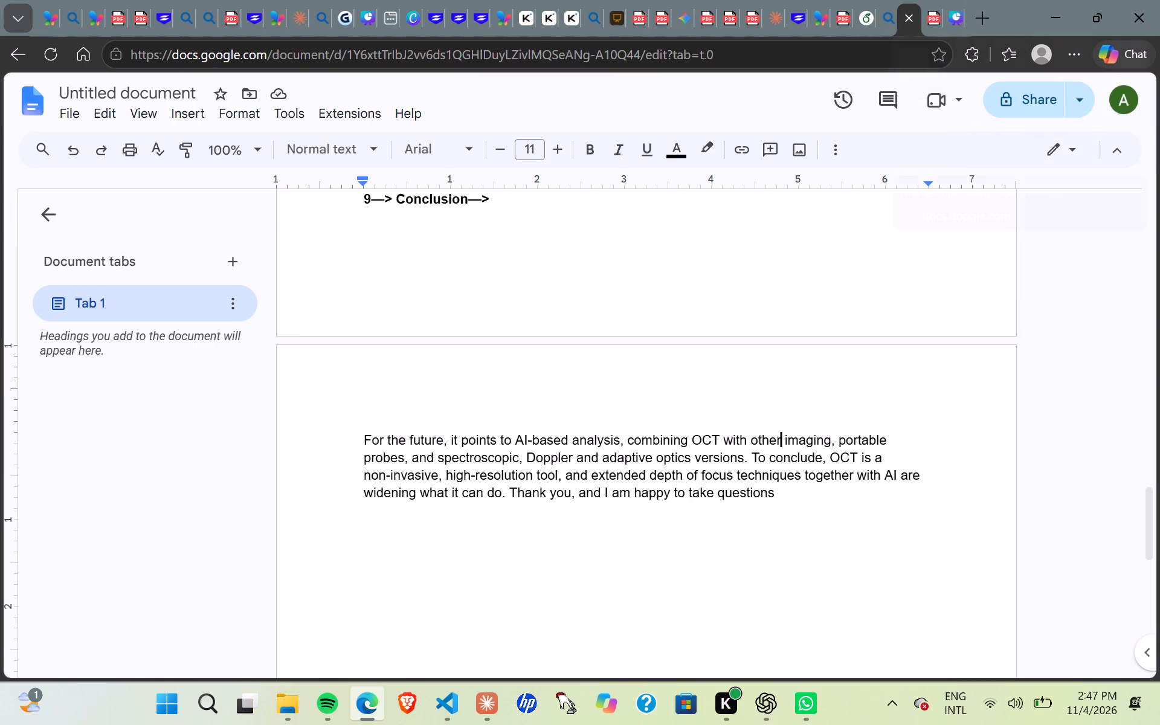
scroll(639, 289, right, 1)
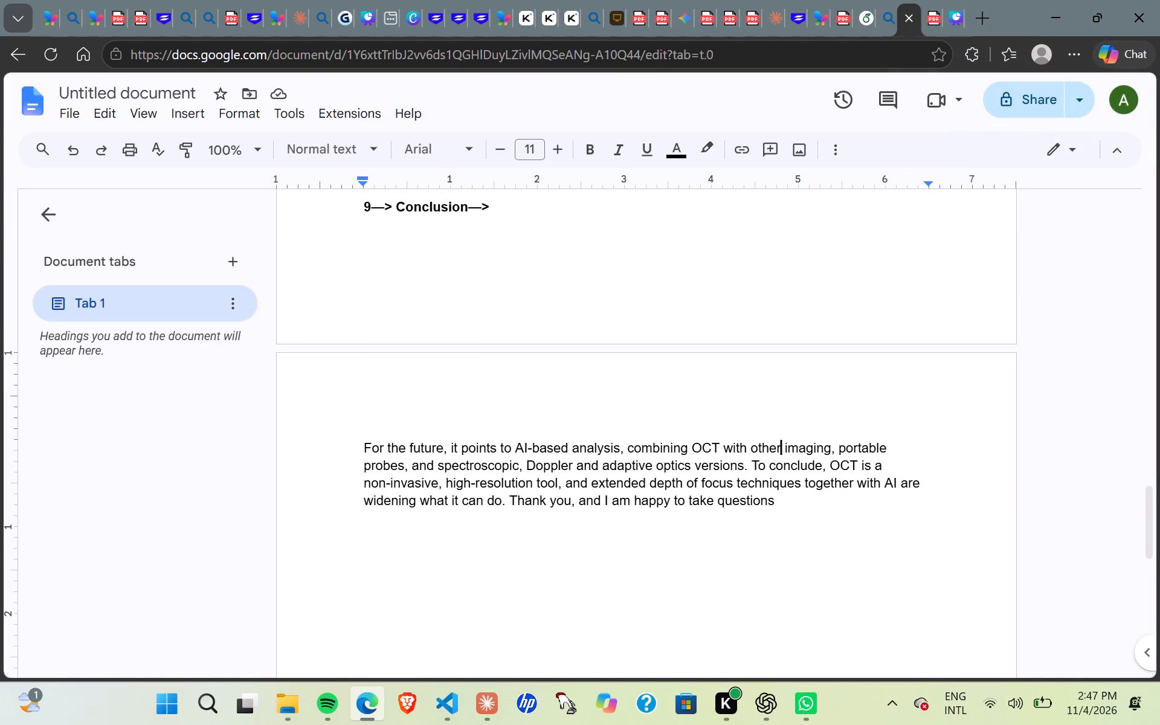
scroll(639, 289, up, 4)
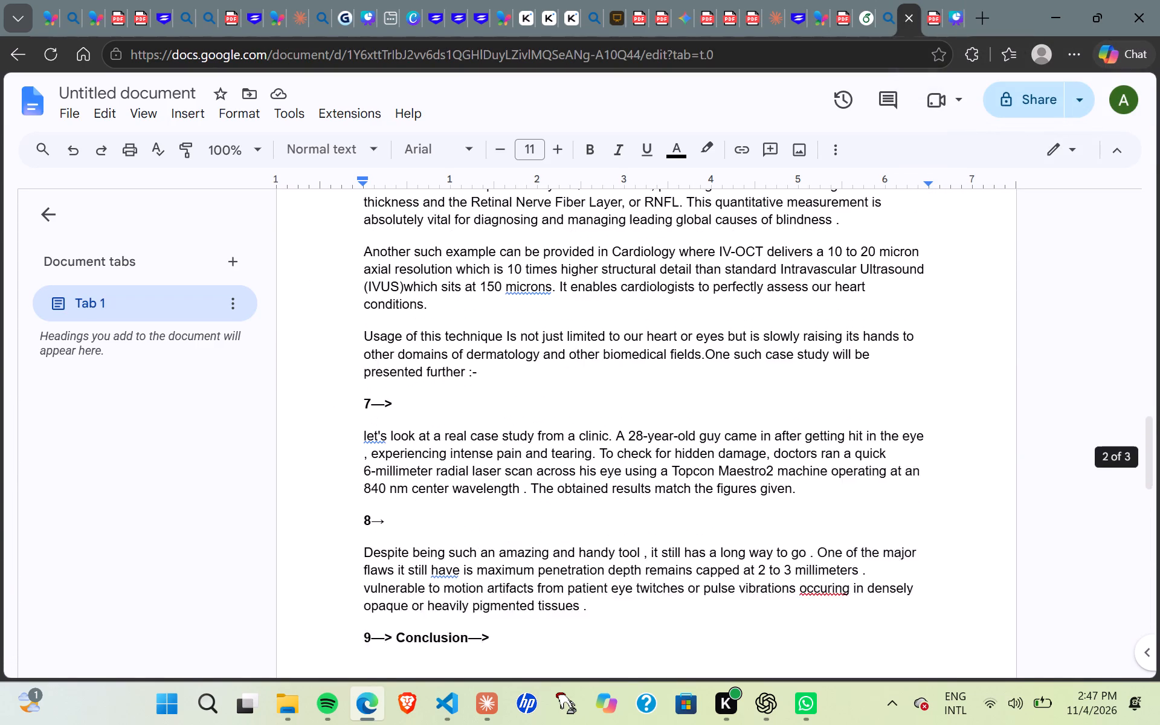
scroll(639, 289, up, 2)
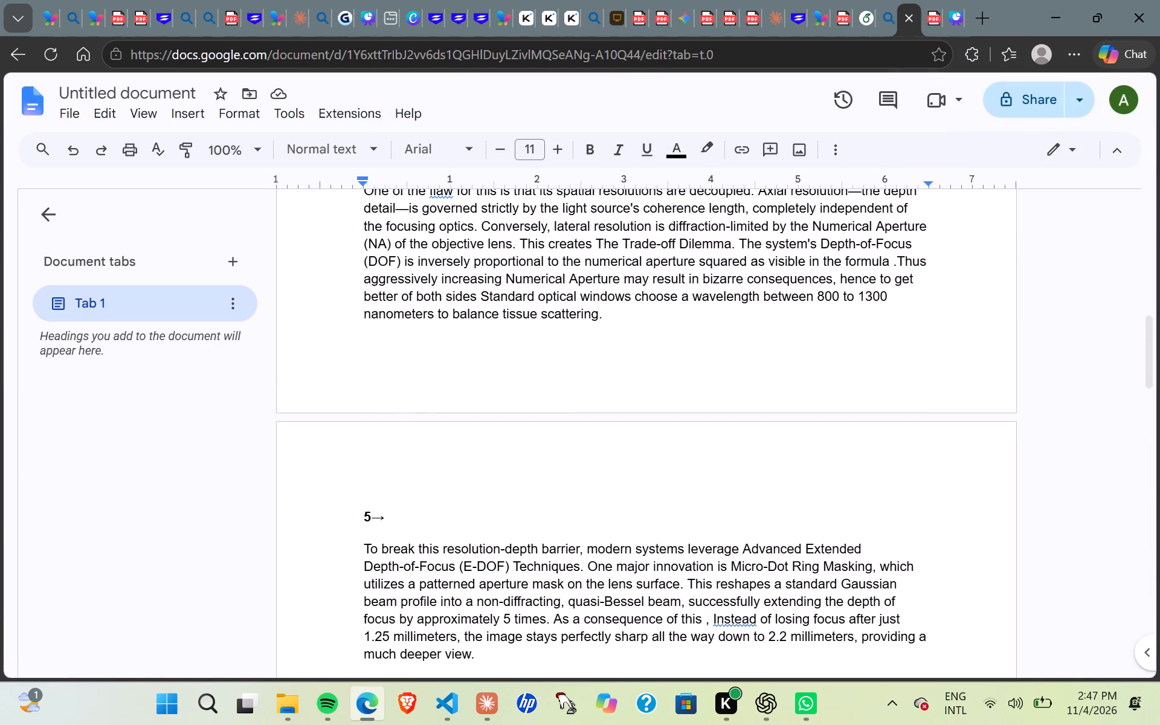
scroll(639, 289, up, 3)
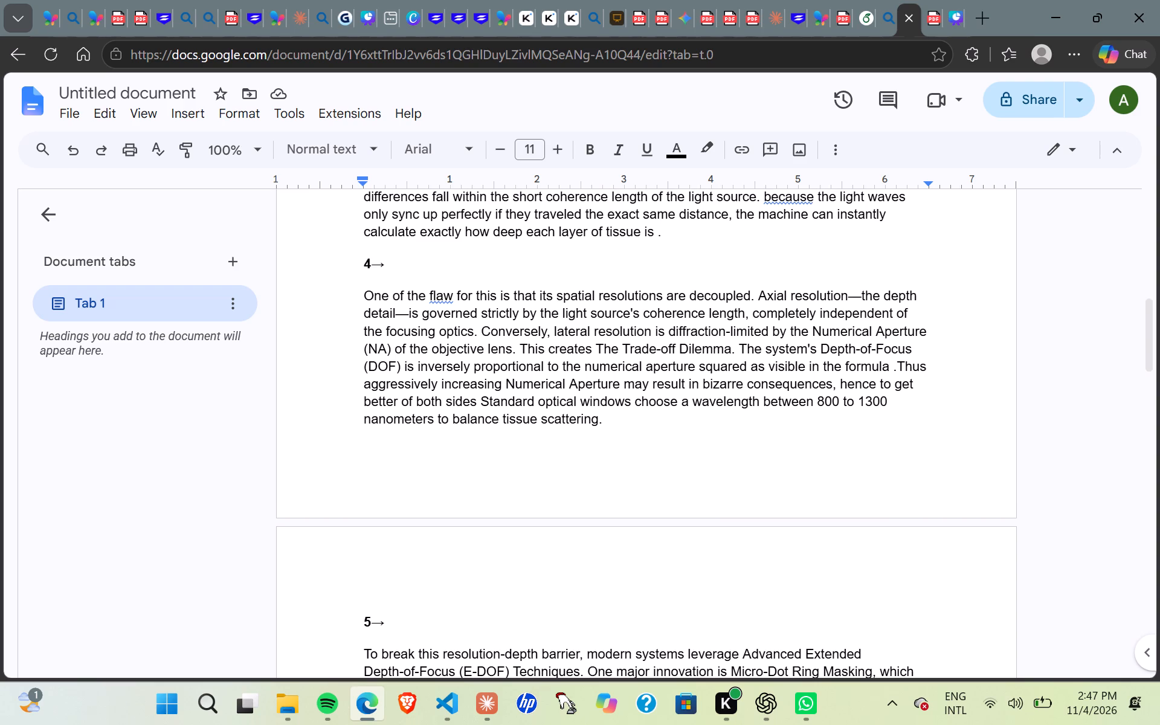
scroll(639, 289, down, 3)
scroll(639, 289, up, 3)
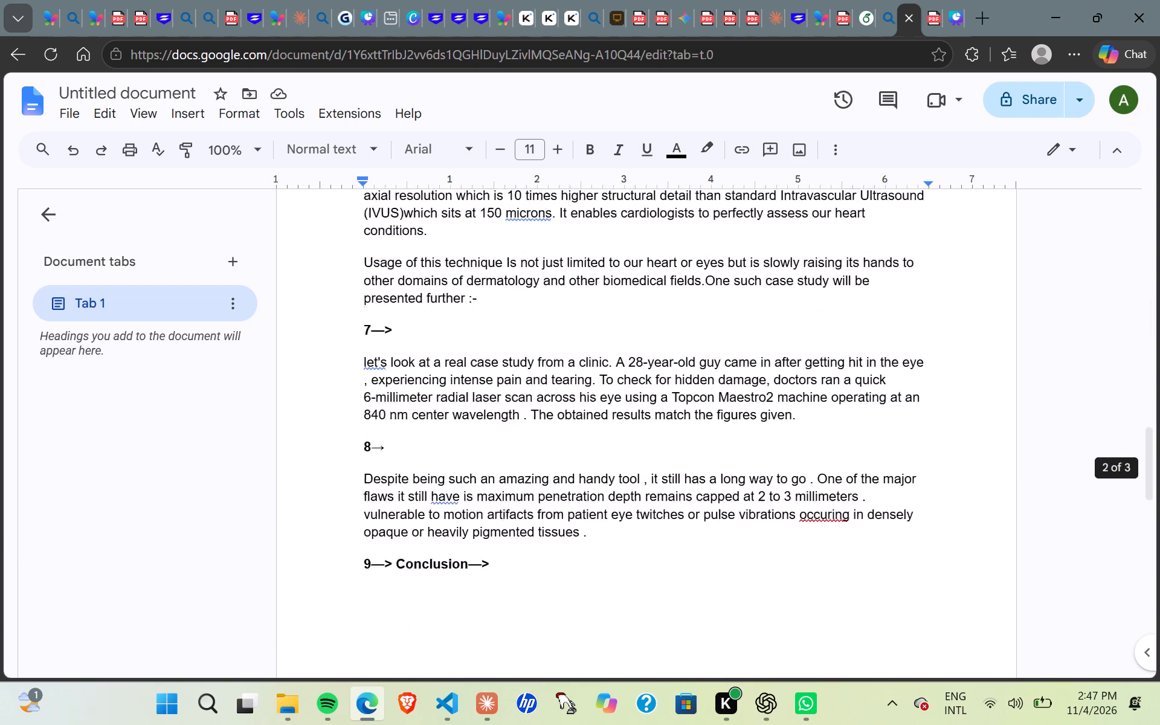
scroll(639, 289, right, 1)
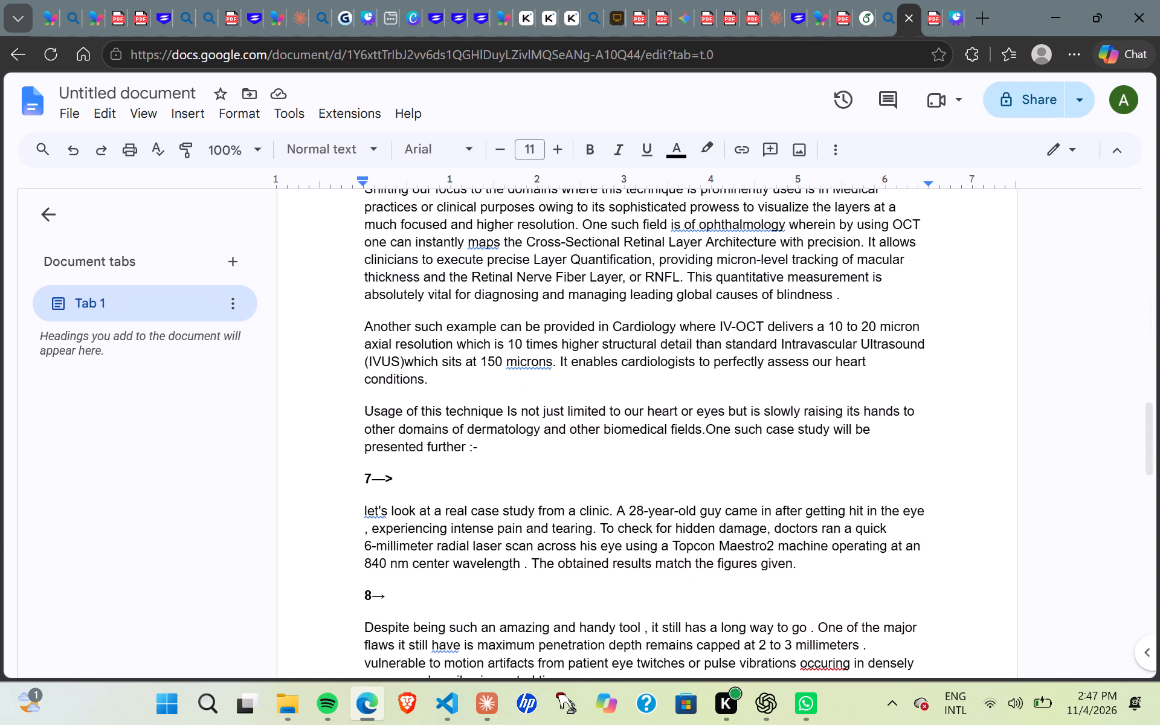
scroll(639, 289, down, 1)
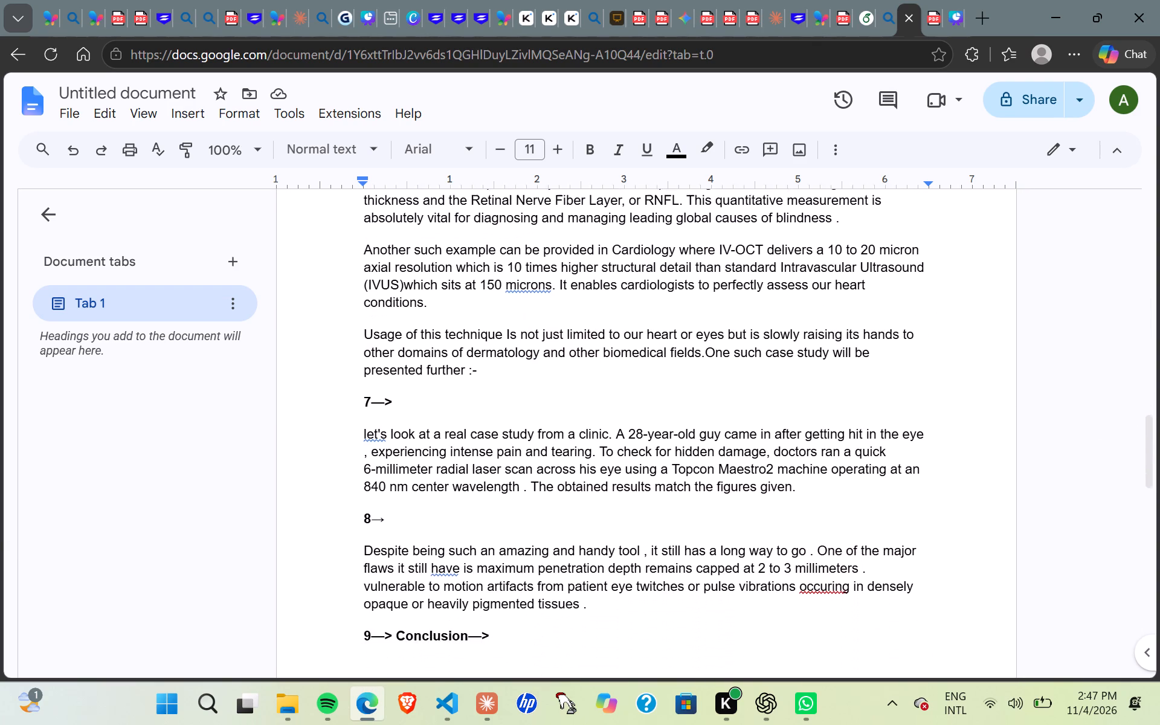
scroll(639, 289, down, 1)
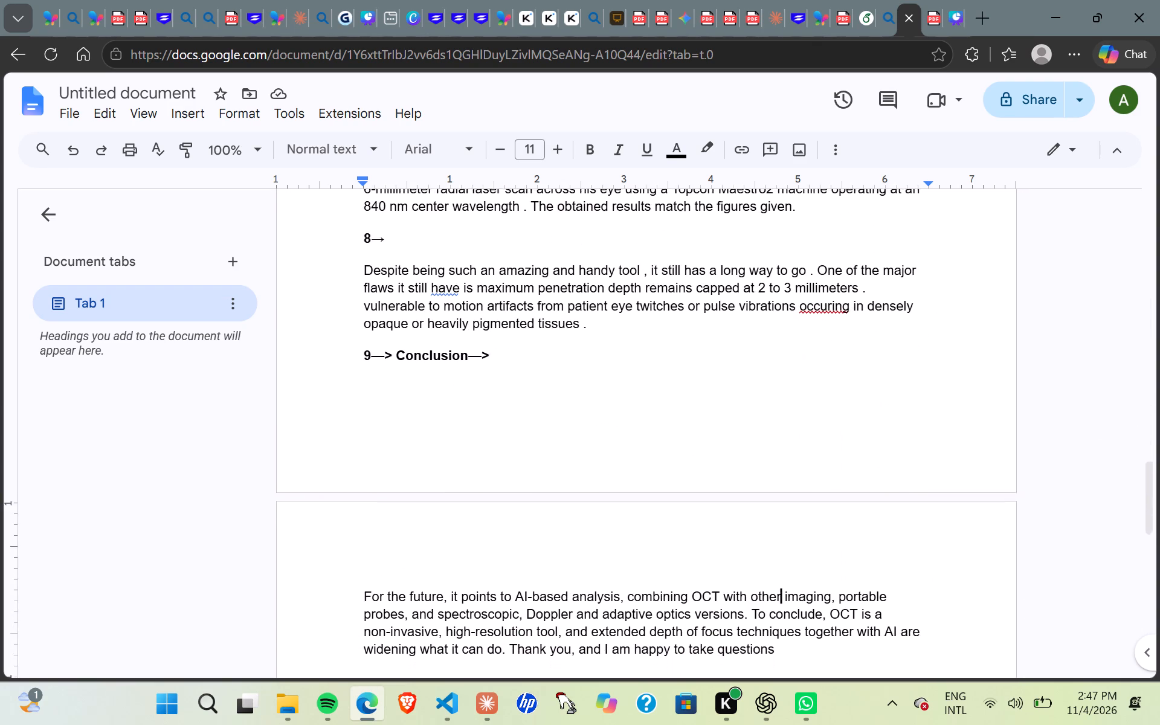
scroll(625, 250, down, 1)
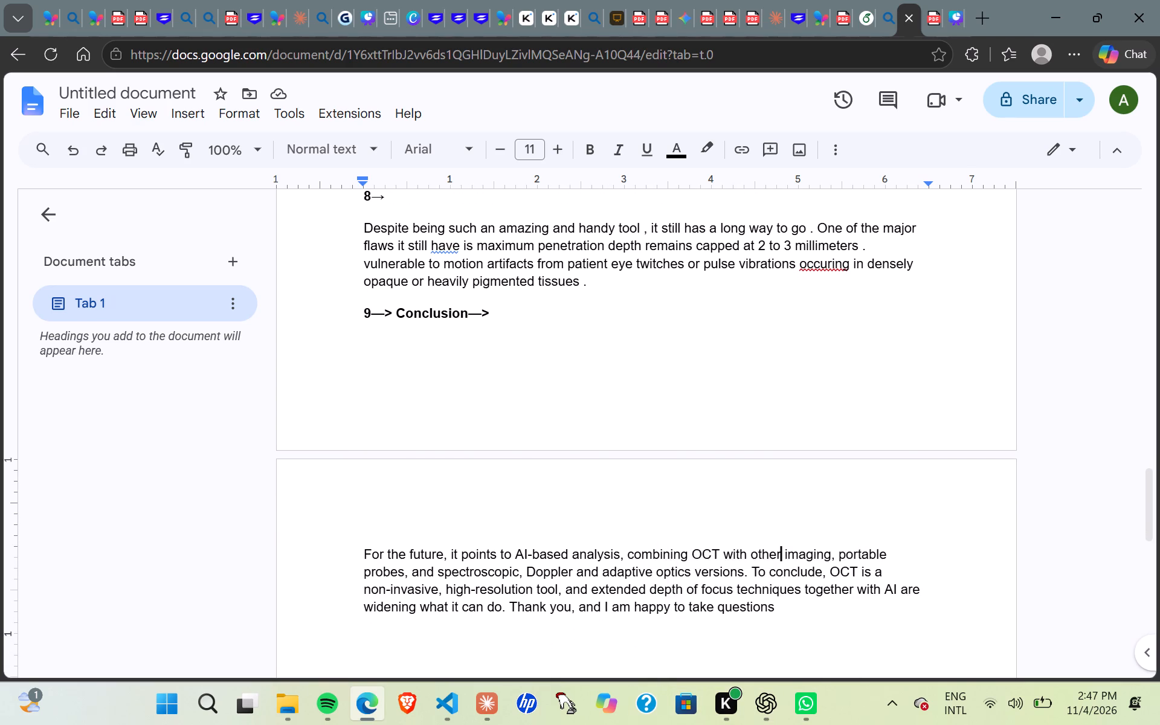
scroll(373, 434, up, 5)
scroll(373, 434, down, 1)
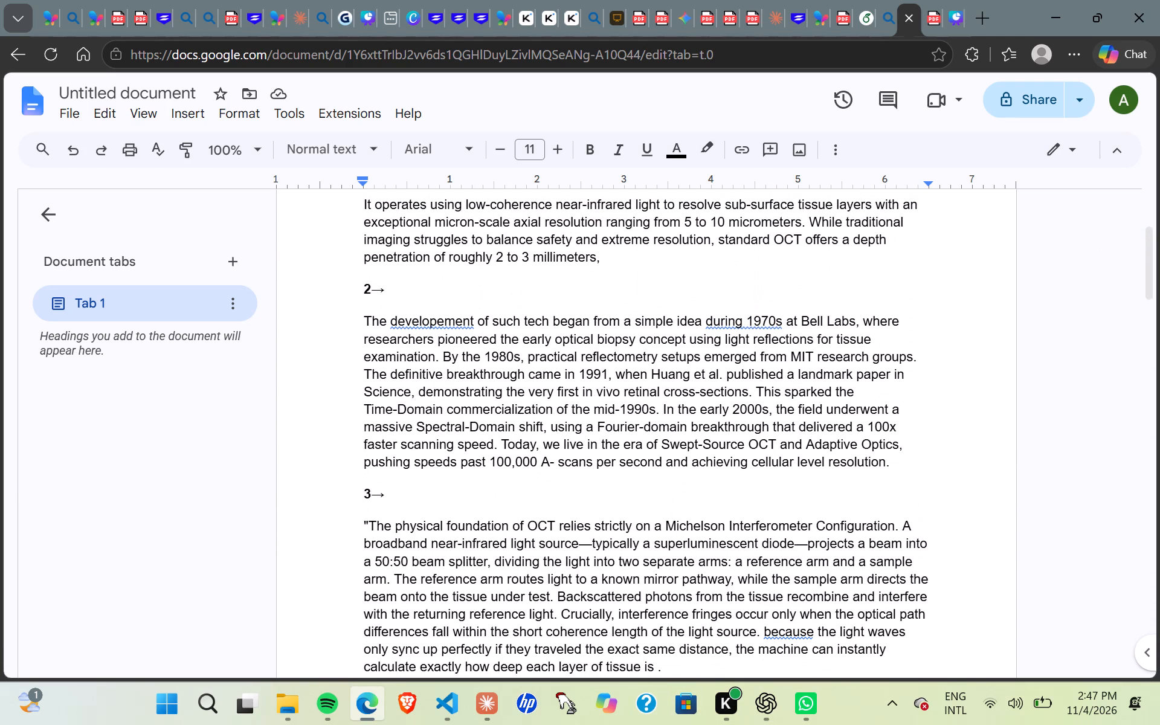
scroll(373, 434, right, 1)
scroll(373, 434, up, 1)
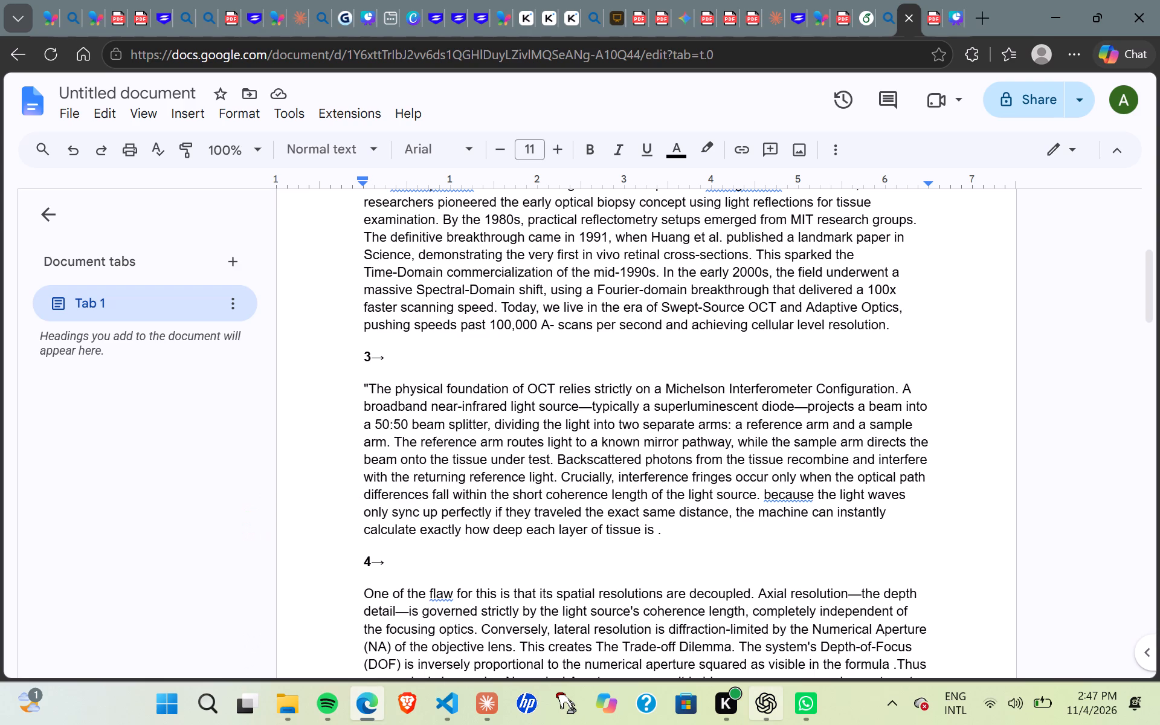
Switch to the Canva presentation and examine slides 4 to 6 on OCT principles, A/B/C-scans and aperture masking.
click(958, 12)
scroll(285, 585, right, 3)
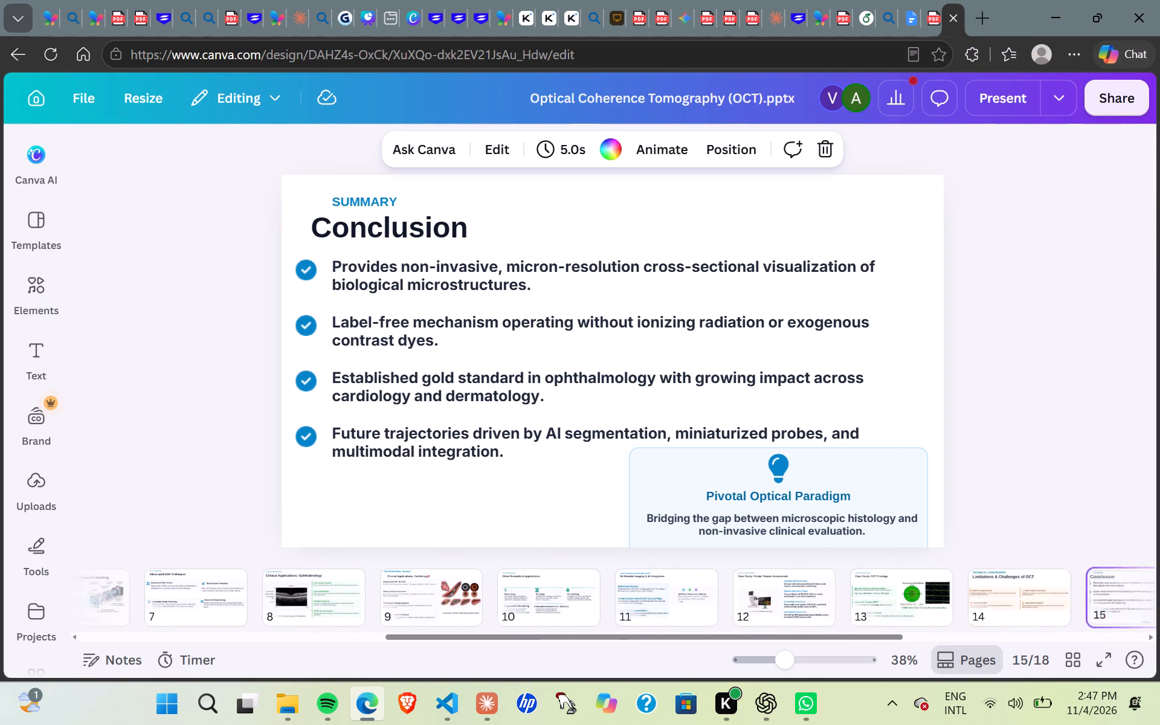
click(285, 585)
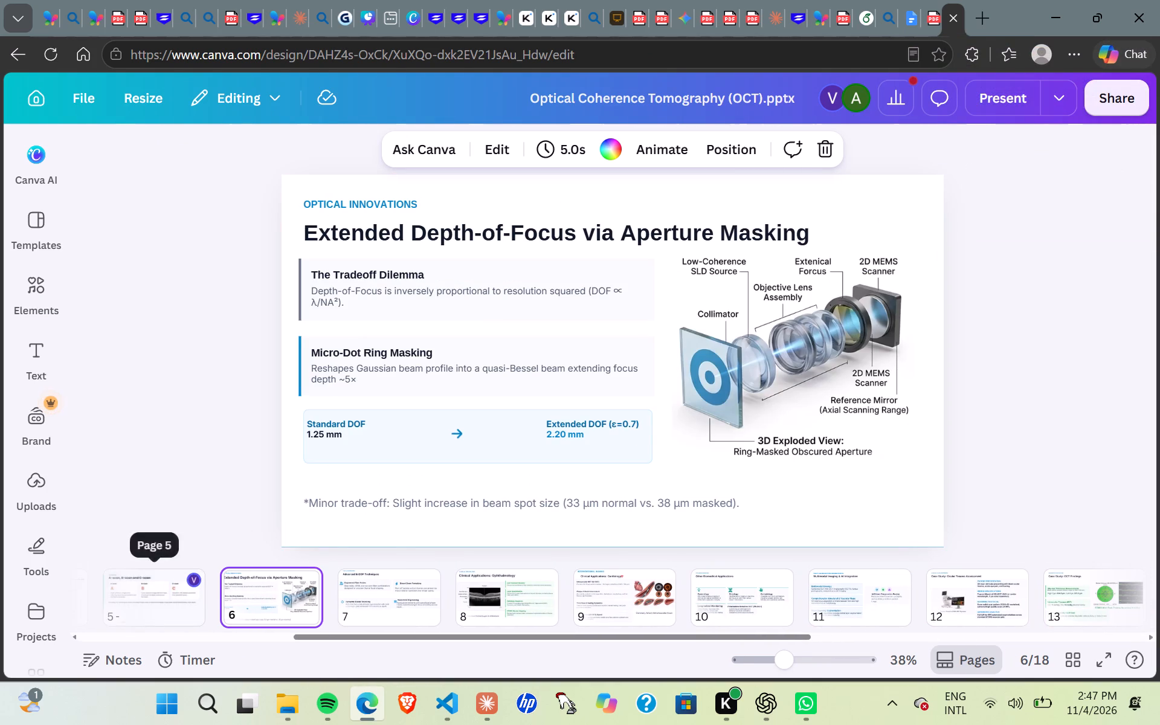
click(190, 598)
scroll(190, 598, right, 2)
click(190, 598)
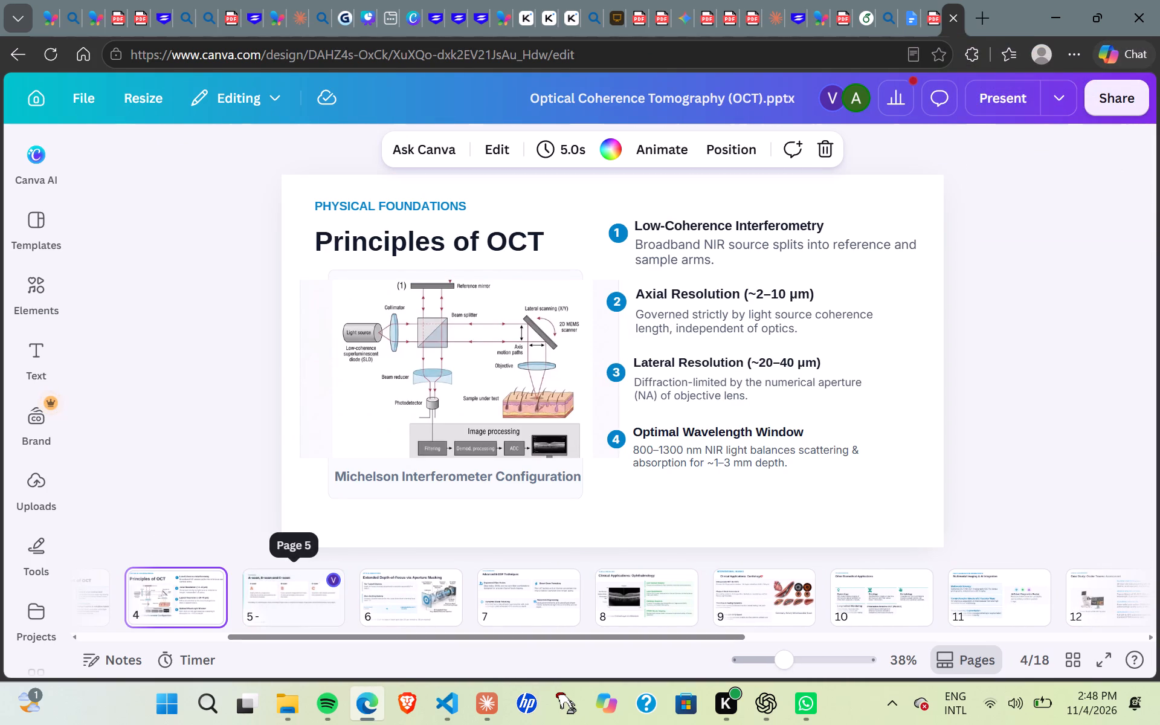
scroll(308, 606, right, 1)
click(363, 596)
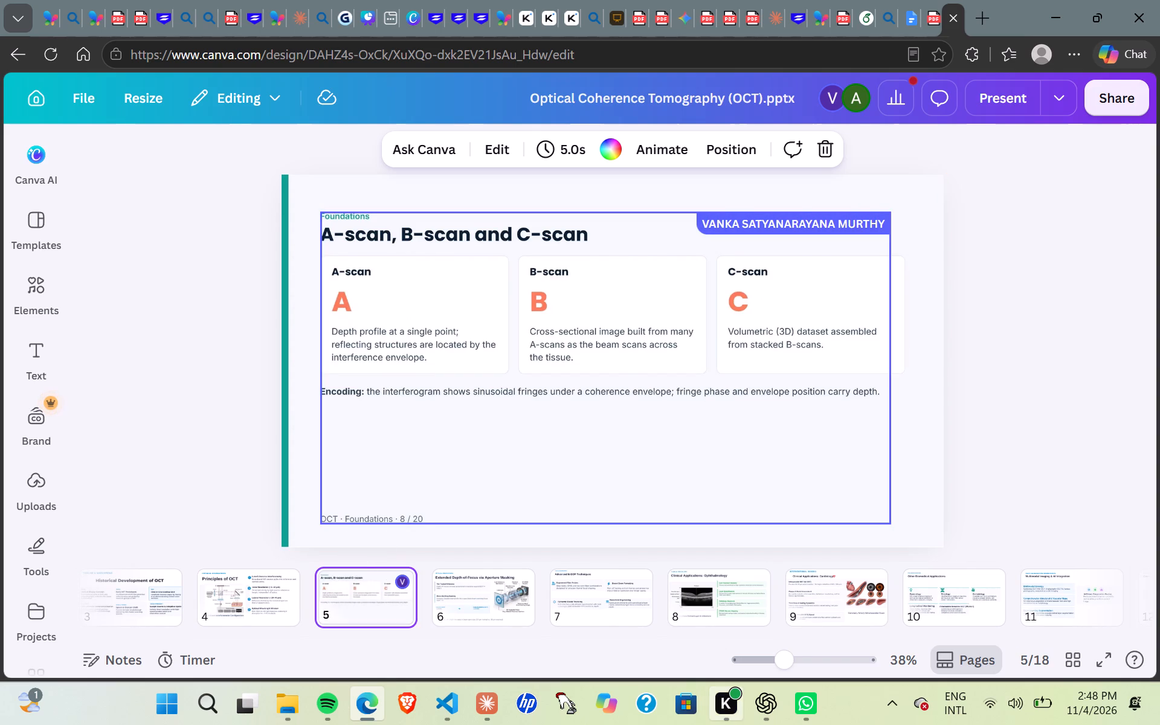
click(291, 612)
scroll(291, 612, right, 1)
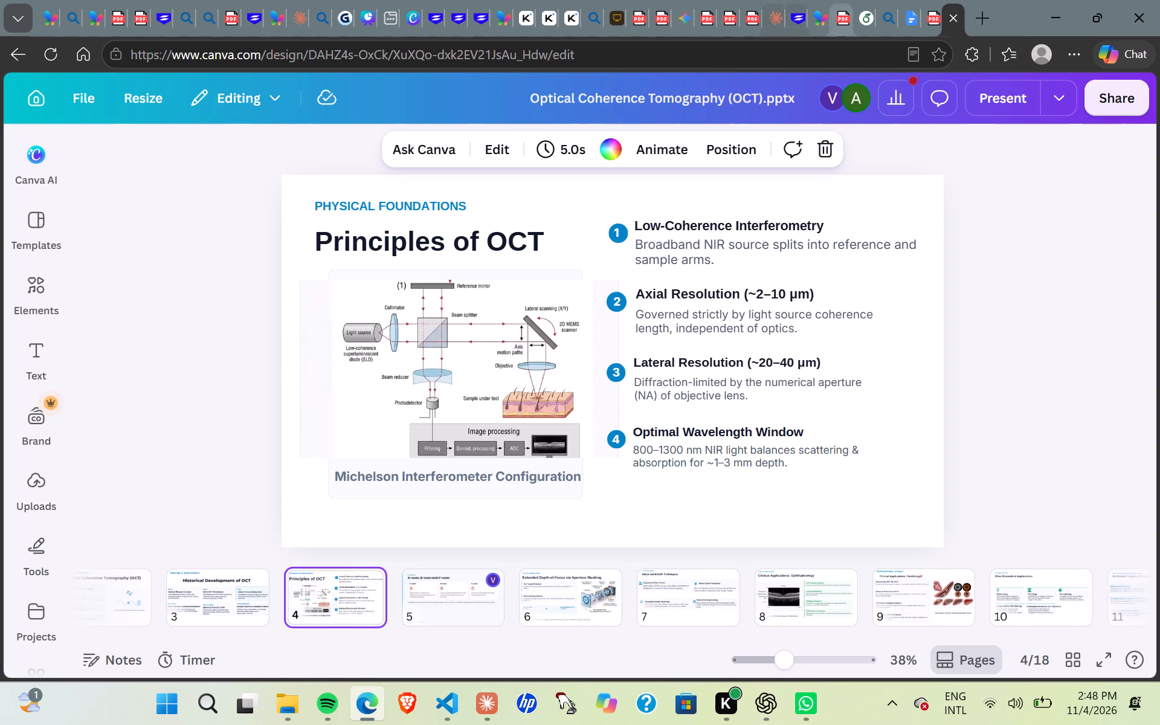
In the Google Docs script, add a new line reading "4A—>" between the section 3 paragraph and the section 4 heading.
click(927, 18)
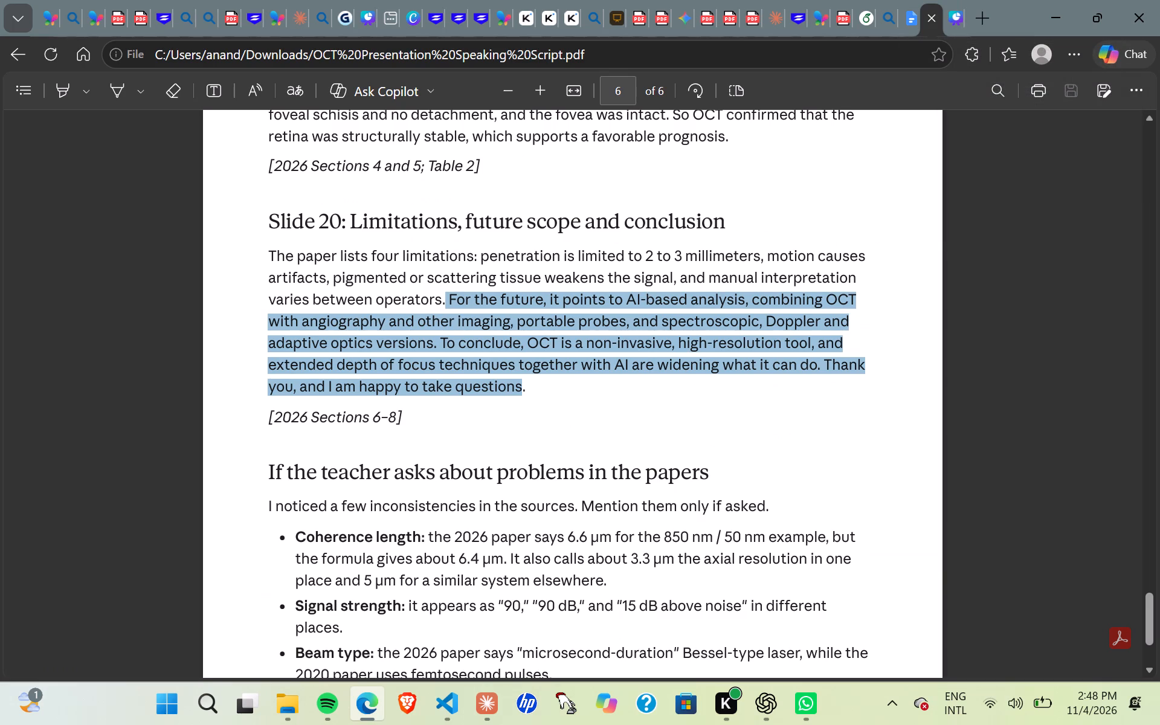
click(901, 11)
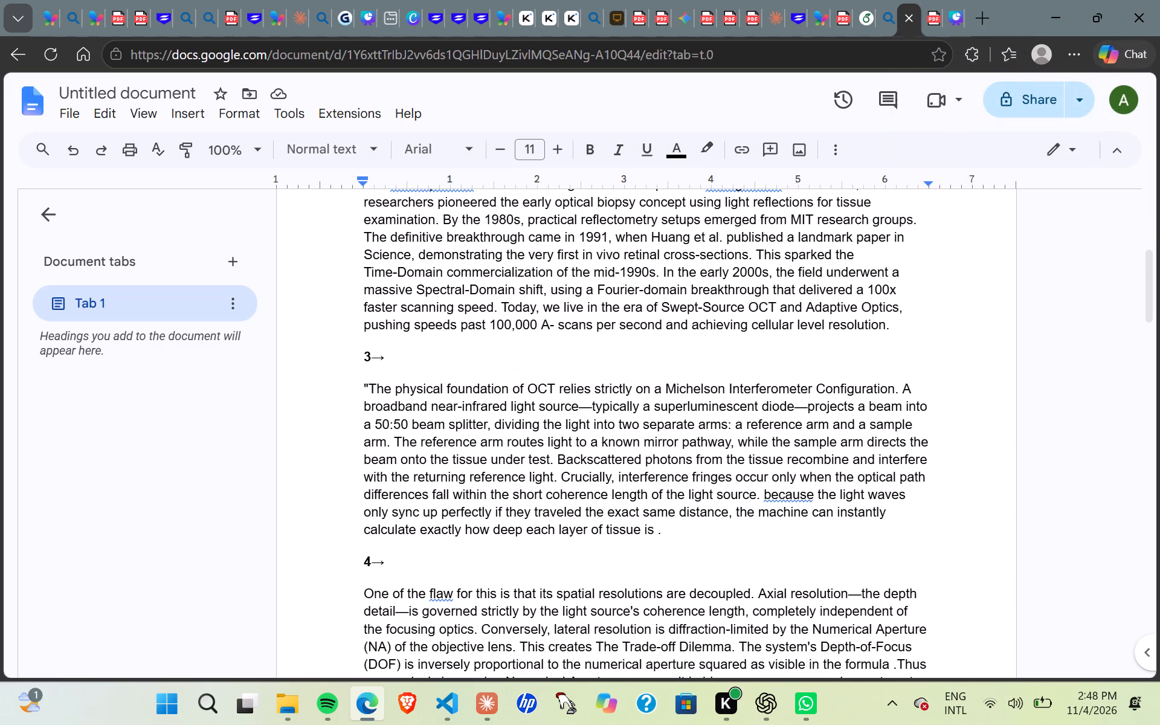
scroll(738, 303, right, 2)
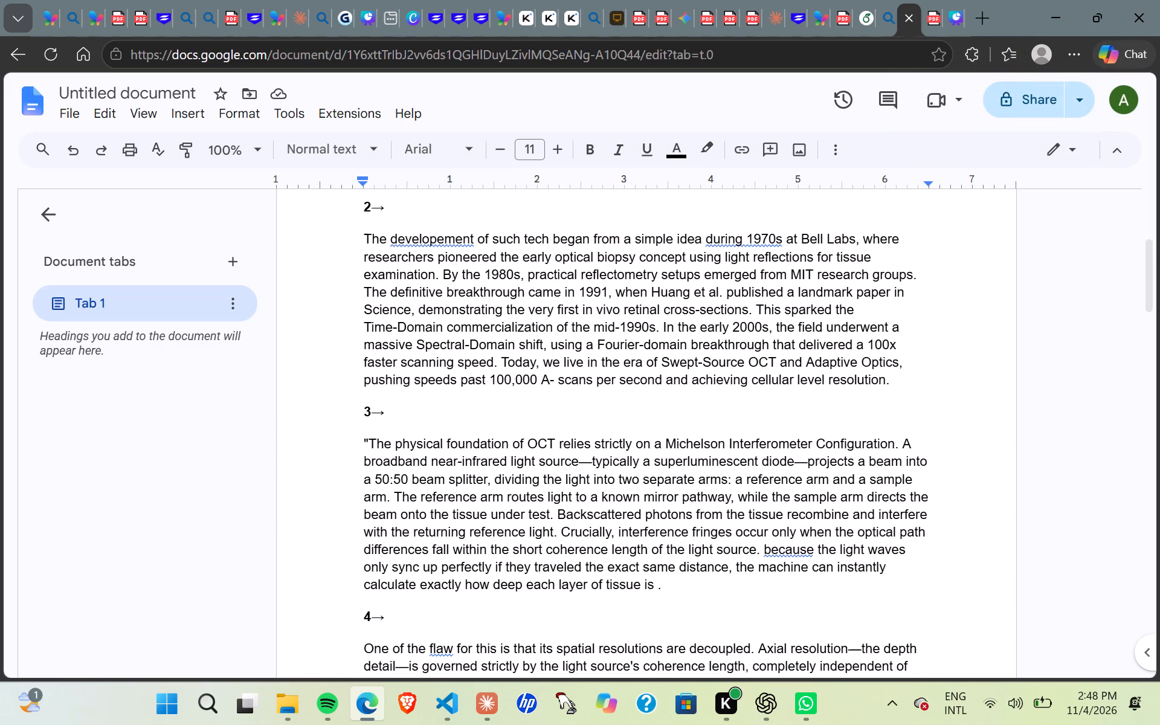
scroll(738, 303, right, 1)
scroll(738, 303, down, 1)
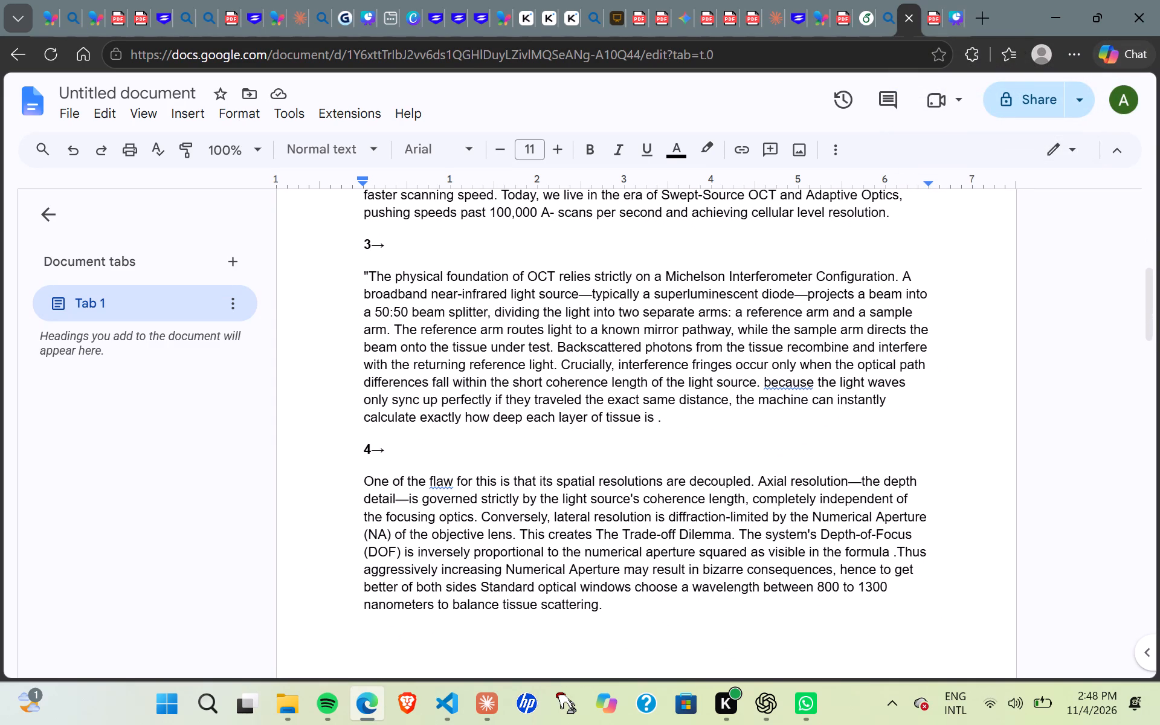
click(680, 431)
key(Return)
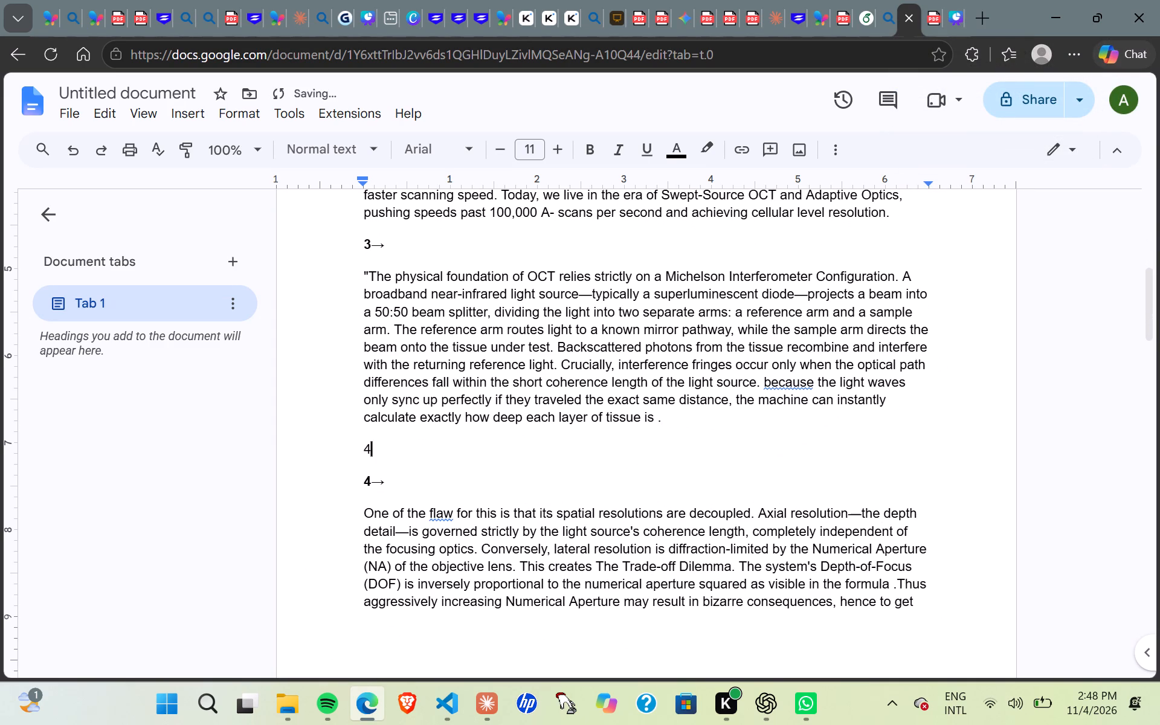
key(minus)
key(minus)
text(->)
key(BackSpace)
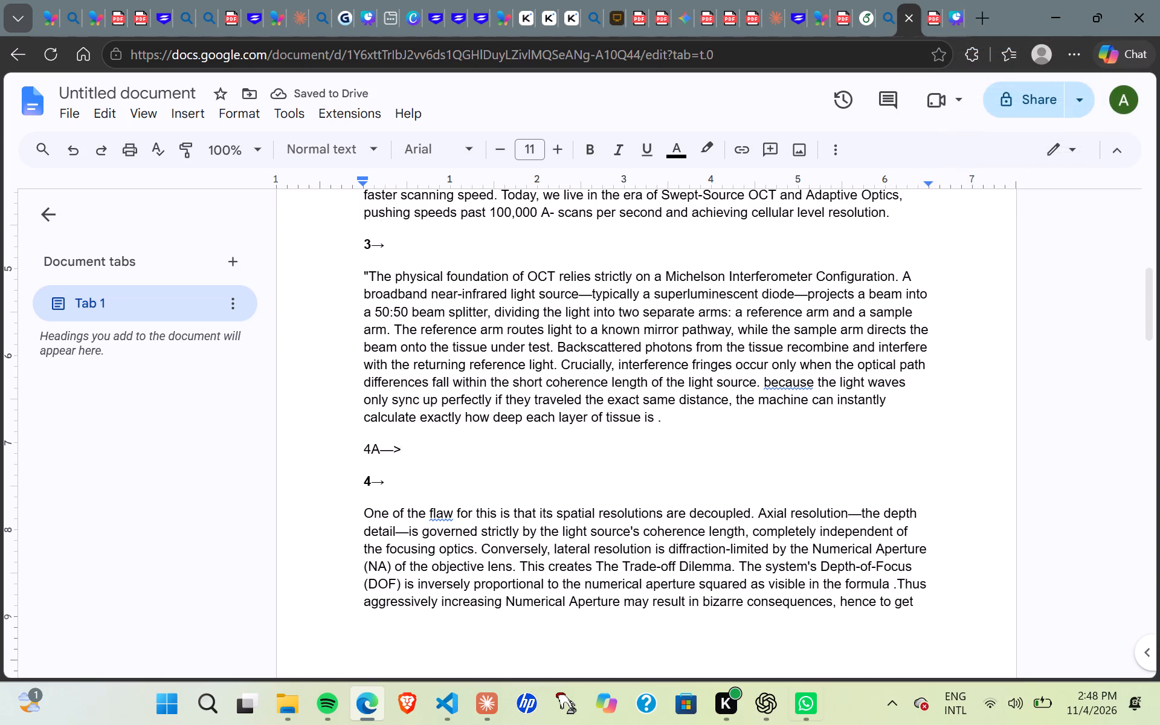
click(751, 661)
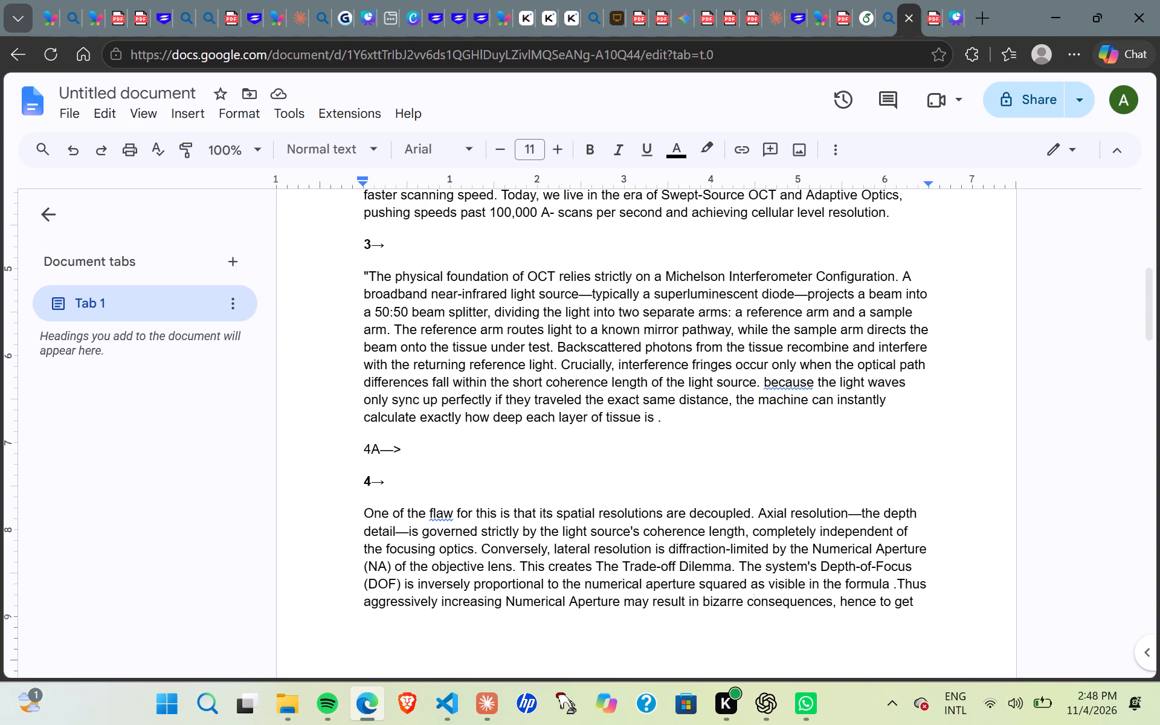
Switch to the Canva presentation and download all of its pages as a PDF with the Digital preset.
click(943, 12)
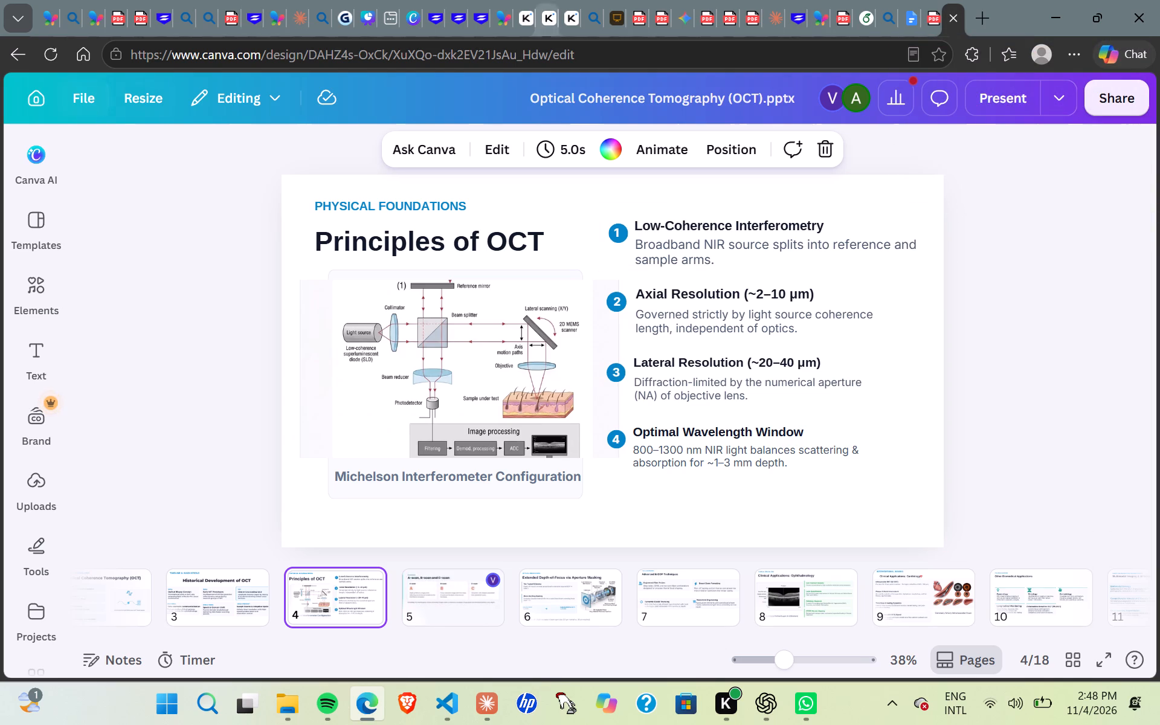
click(1061, 95)
click(1060, 94)
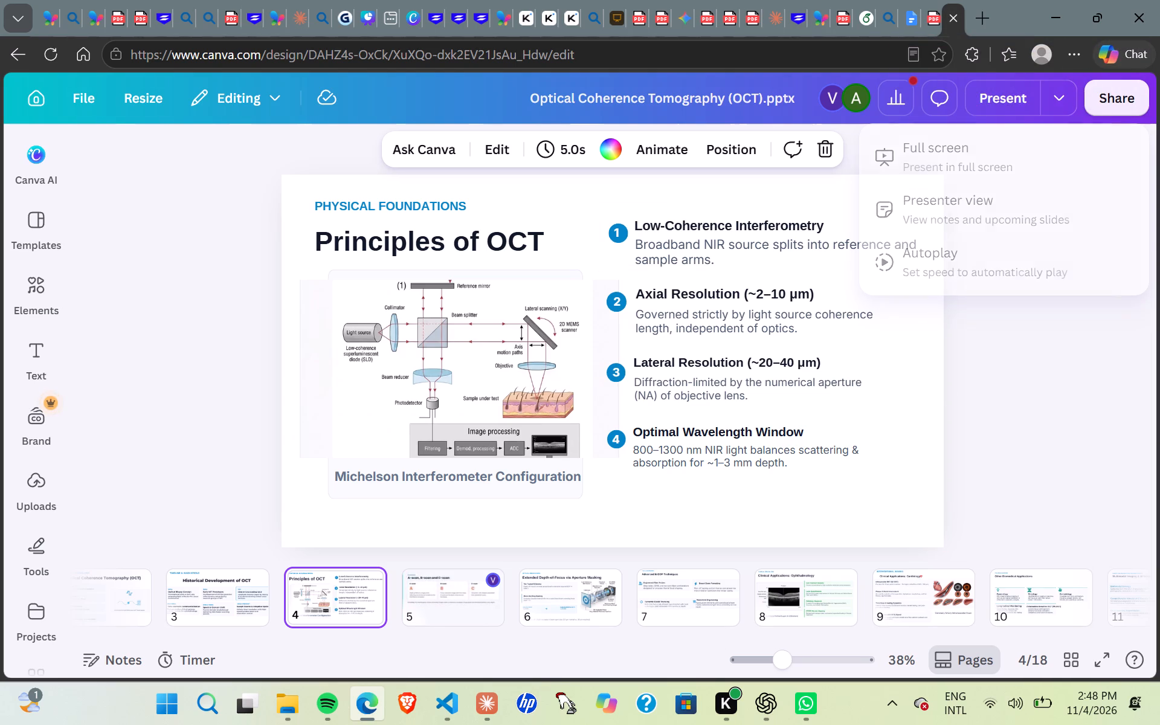
click(93, 109)
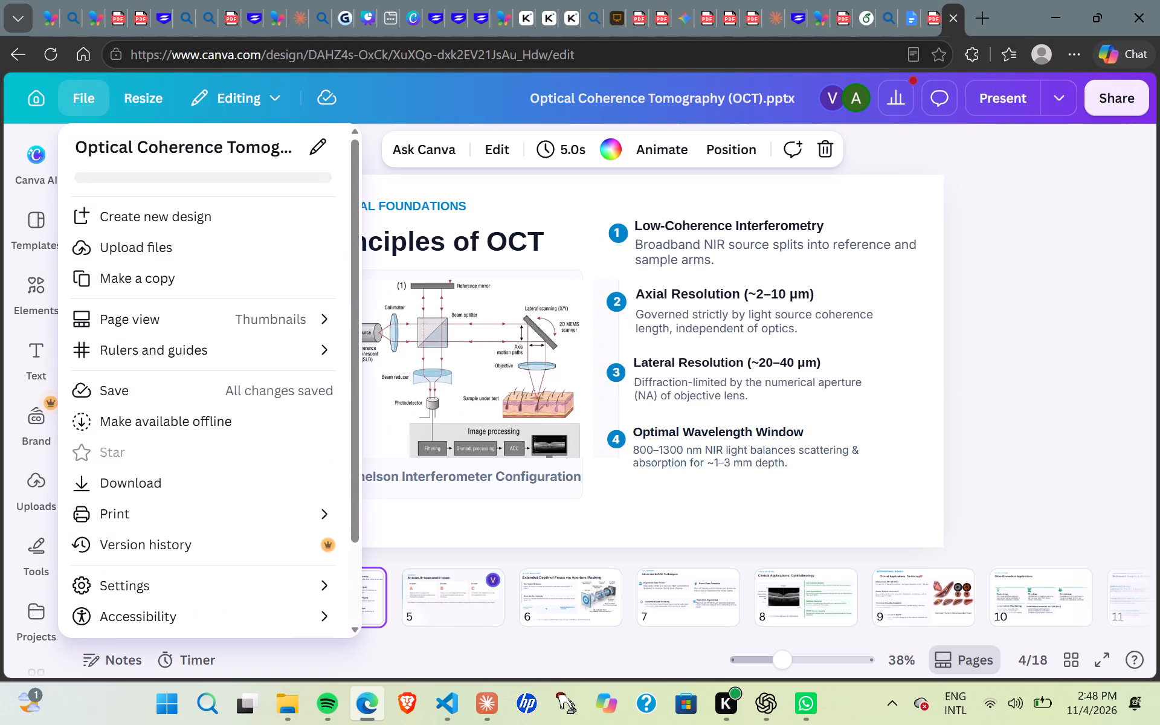
scroll(129, 471, down, 1)
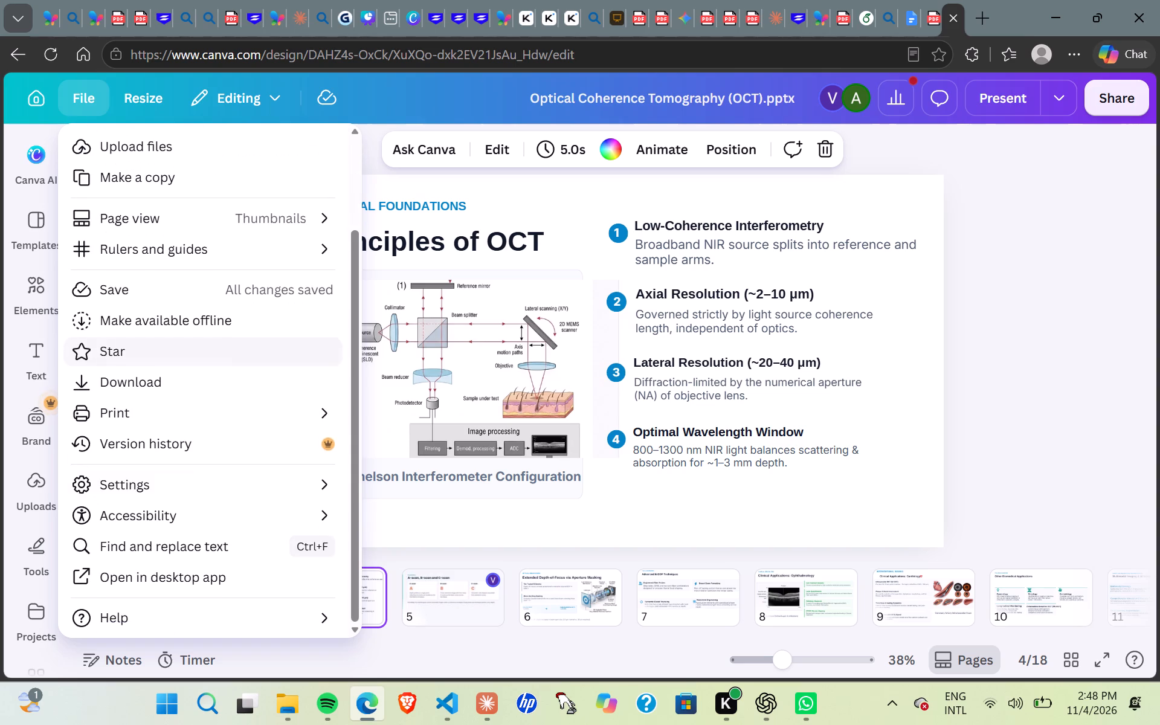
click(184, 381)
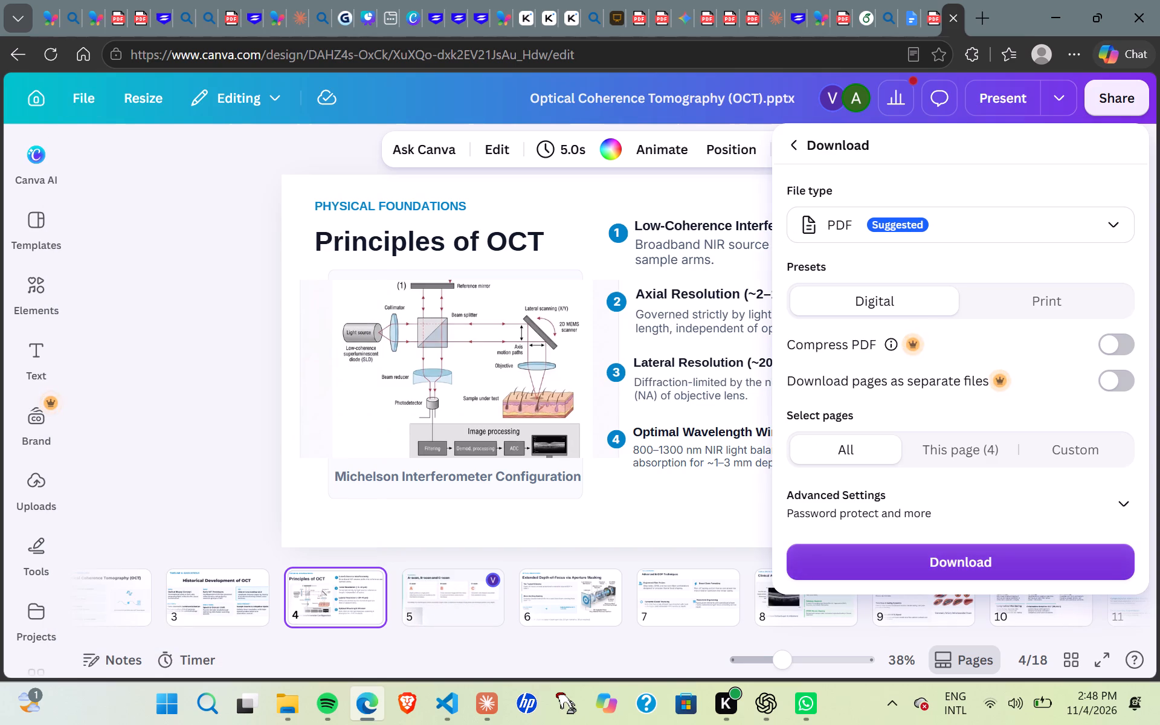
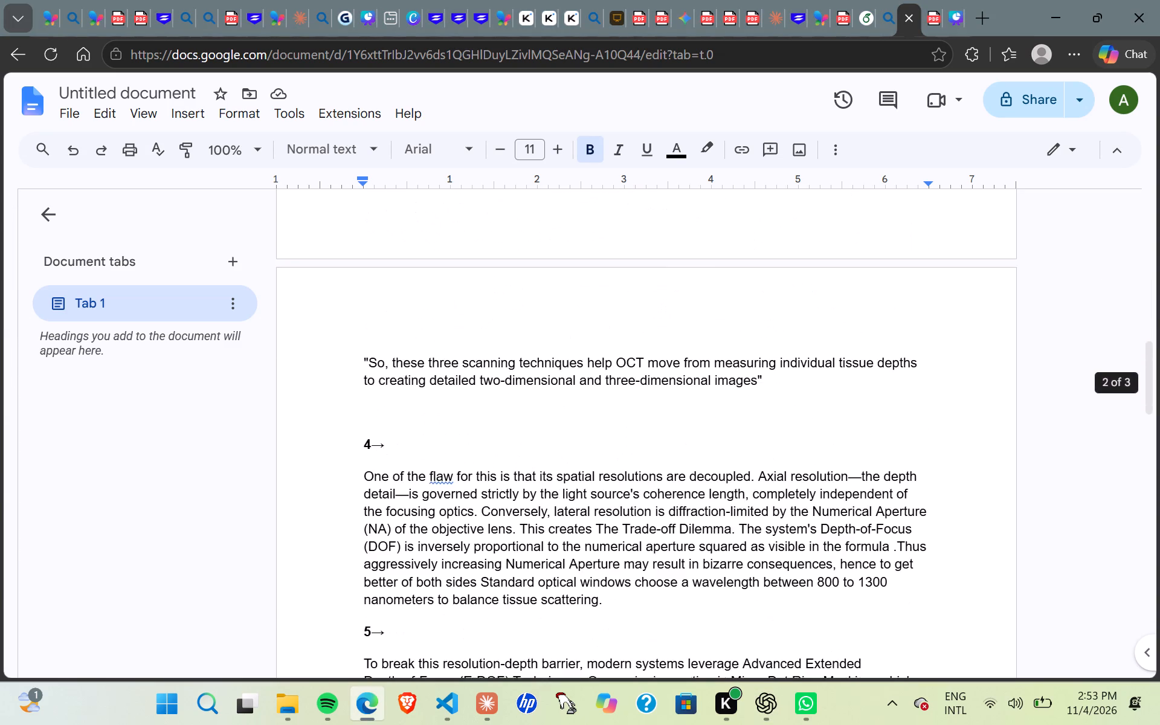
scroll(604, 489, up, 1)
scroll(604, 491, down, 1)
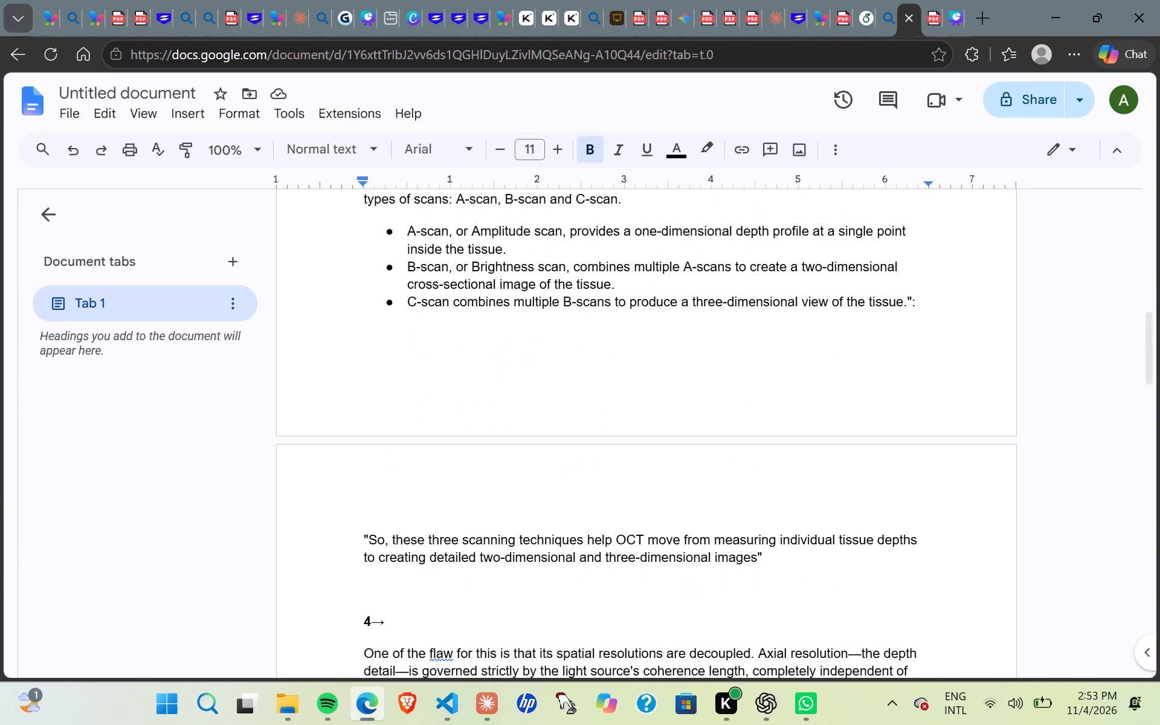
scroll(604, 491, down, 6)
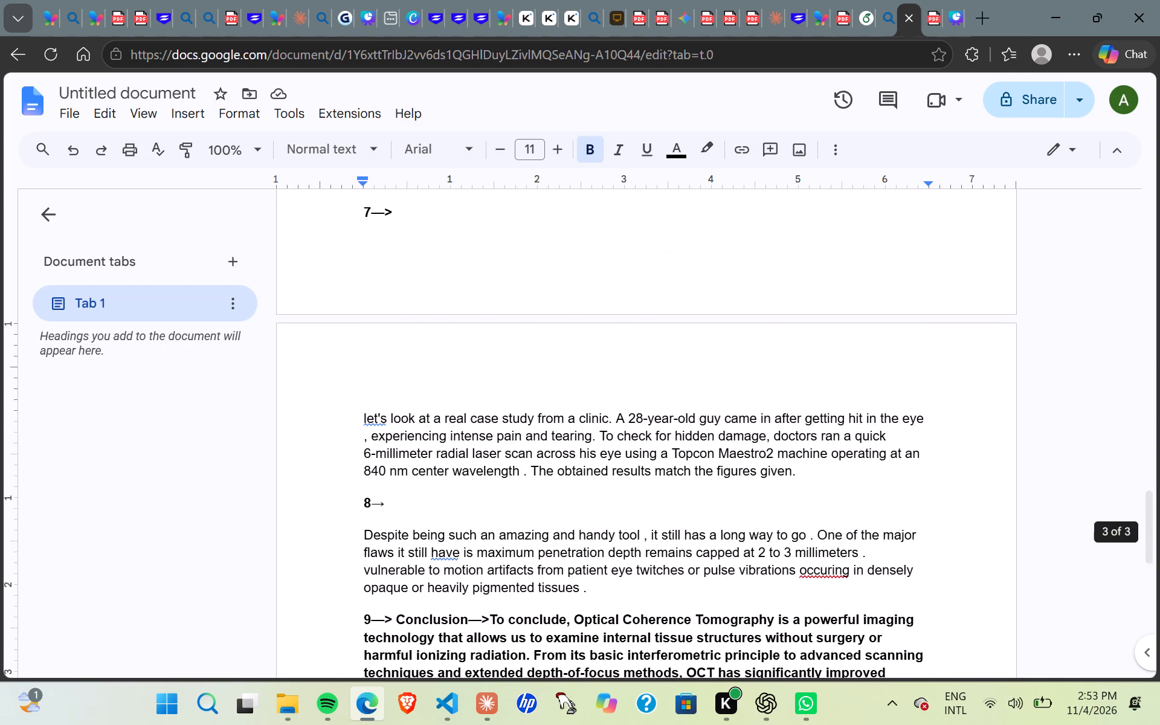
scroll(604, 491, down, 3)
scroll(604, 491, up, 14)
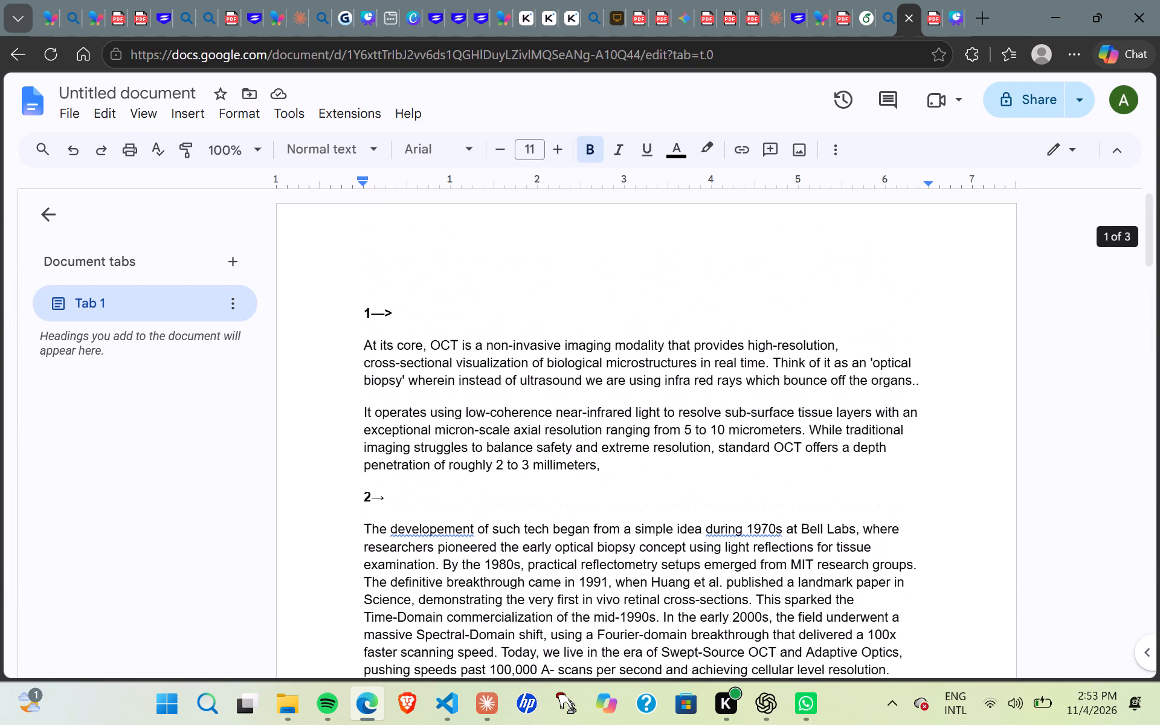
scroll(604, 491, up, 1)
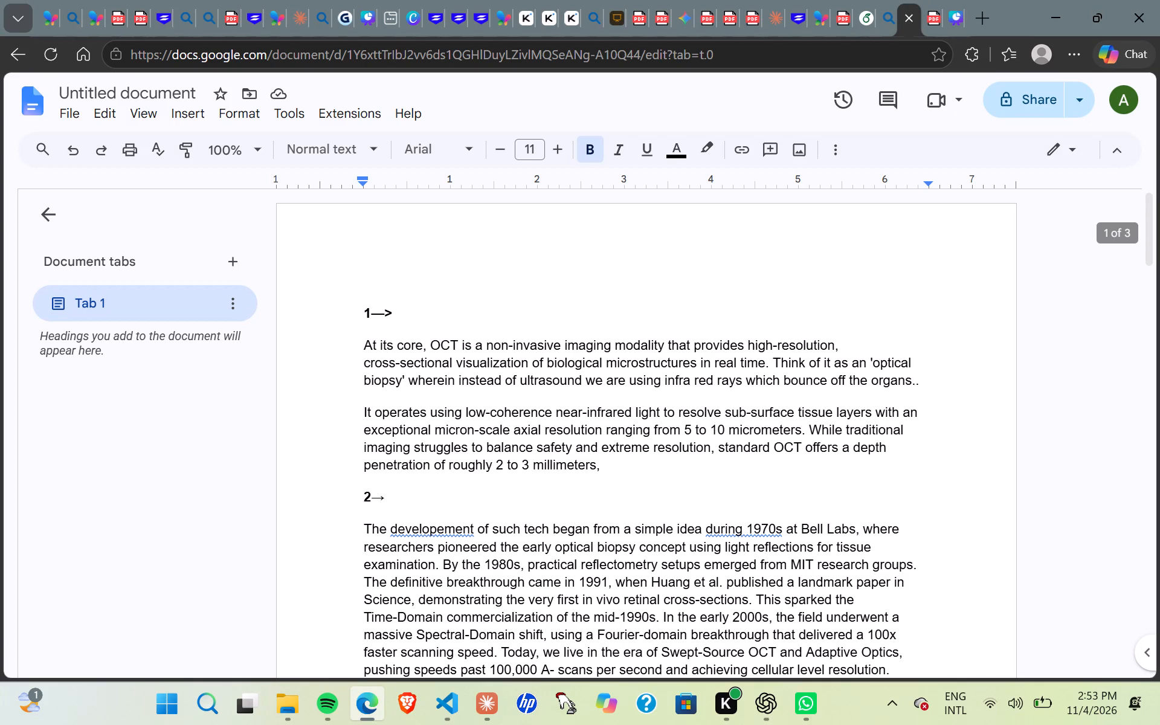
Insert the presenter label "(aadarsh)" in the section 9 heading, between "9—>" and "Conclusion—>".
scroll(521, 462, down, 9)
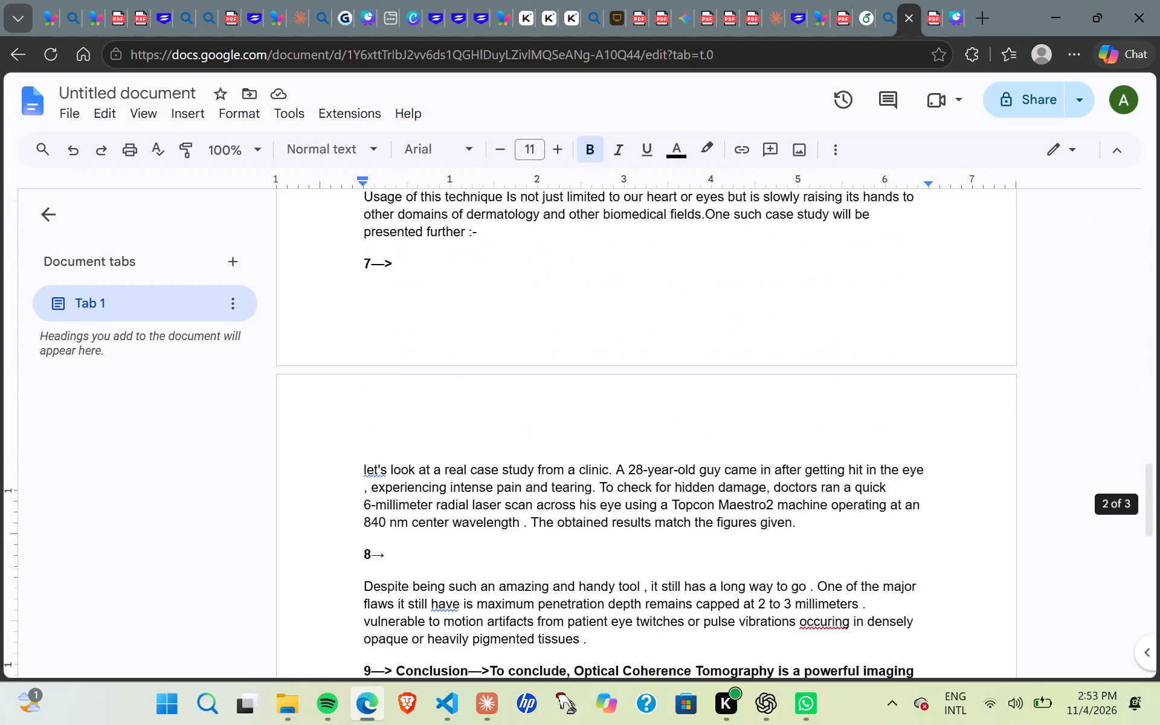
scroll(521, 462, down, 1)
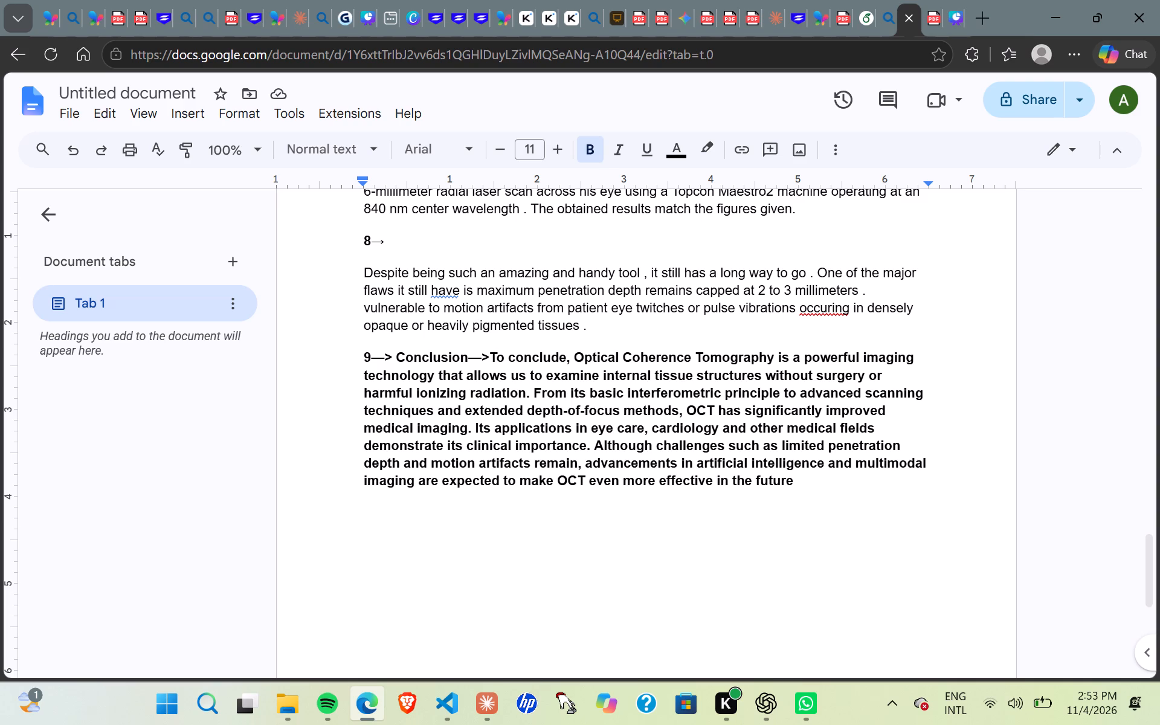
click(395, 345)
click(389, 371)
click(392, 344)
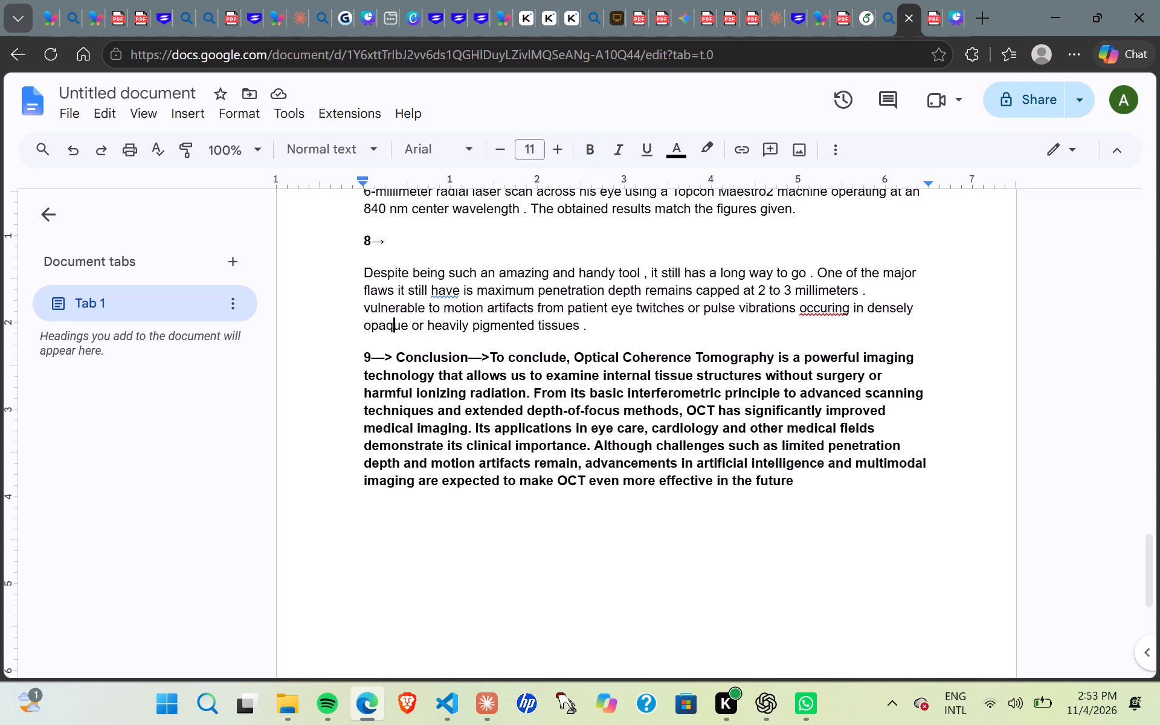
click(396, 359)
key(space)
text(aadarsh)
key(space)
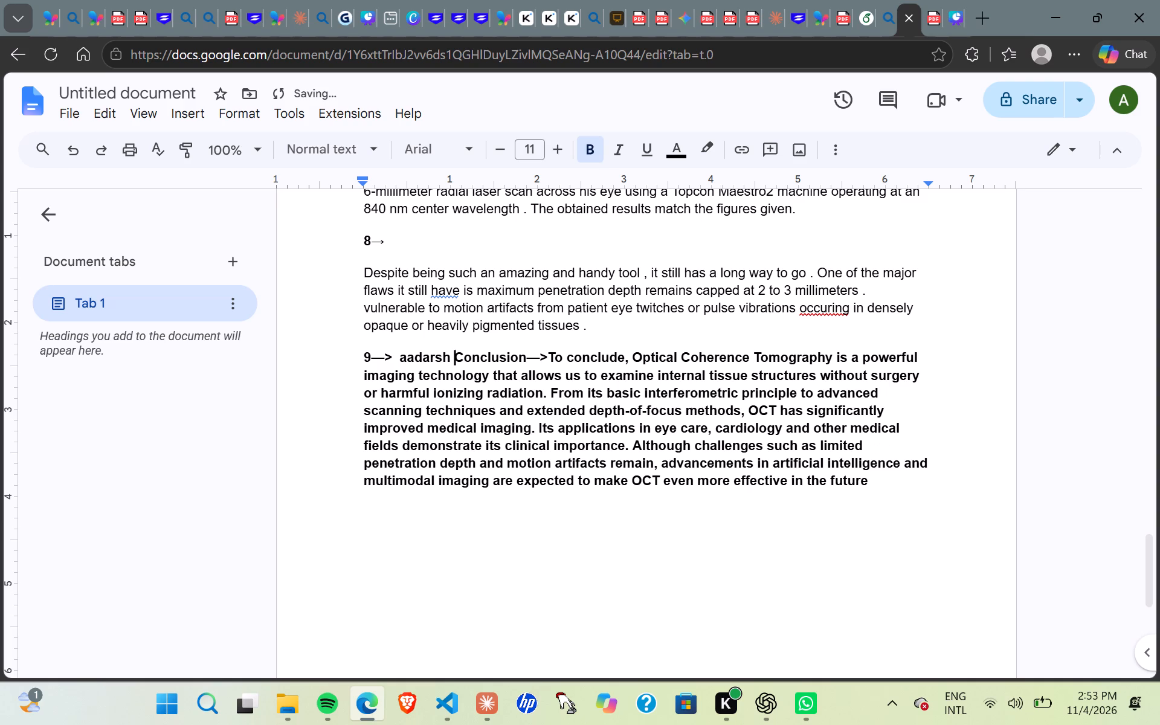
key(BackSpace)
key(shift+parenright)
key(Left)
key(Page_Up)
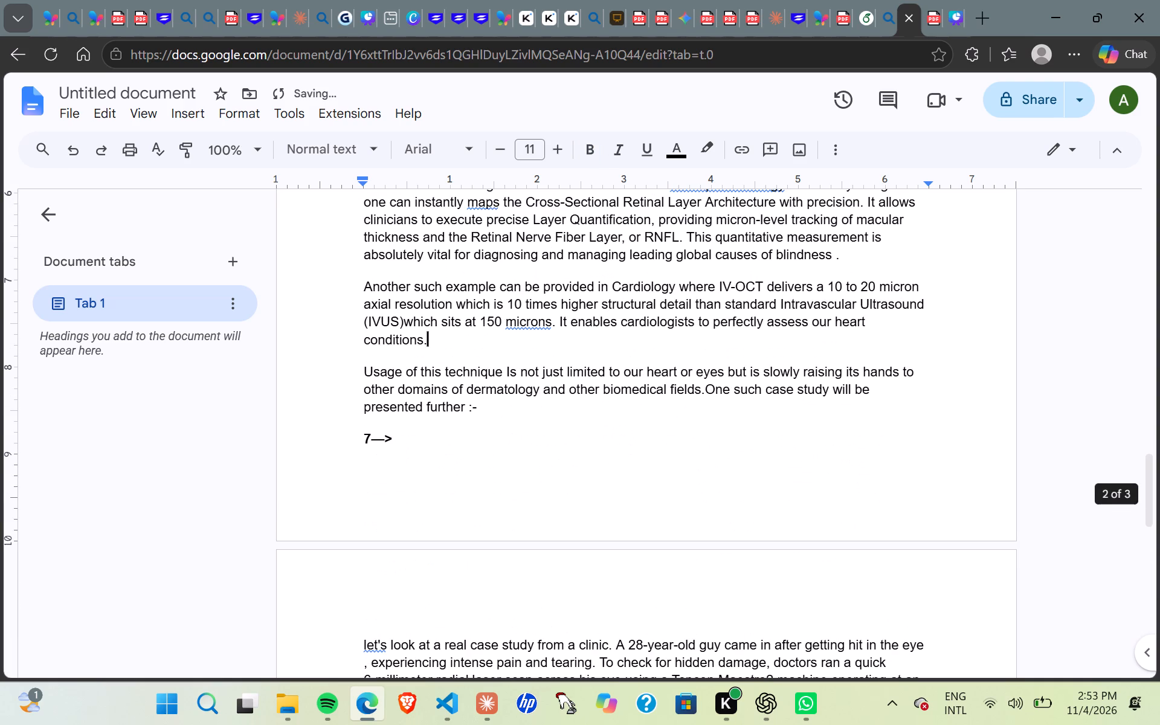
scroll(517, 364, down, 4)
scroll(425, 326, up, 1)
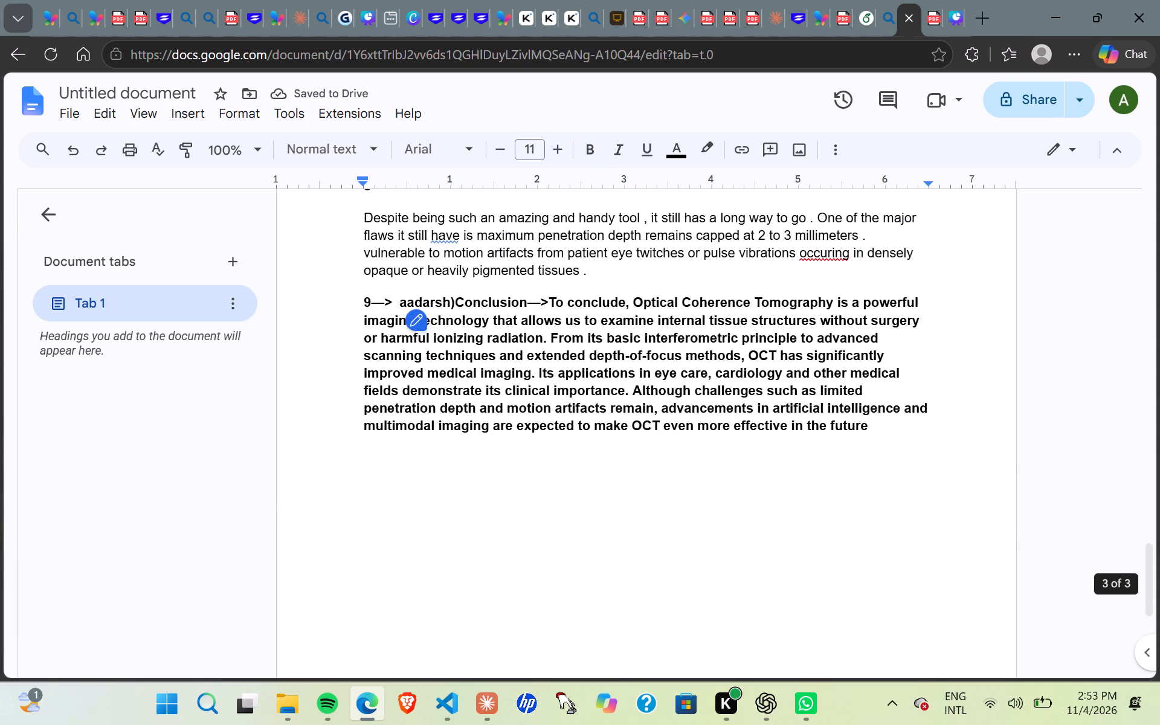
click(402, 301)
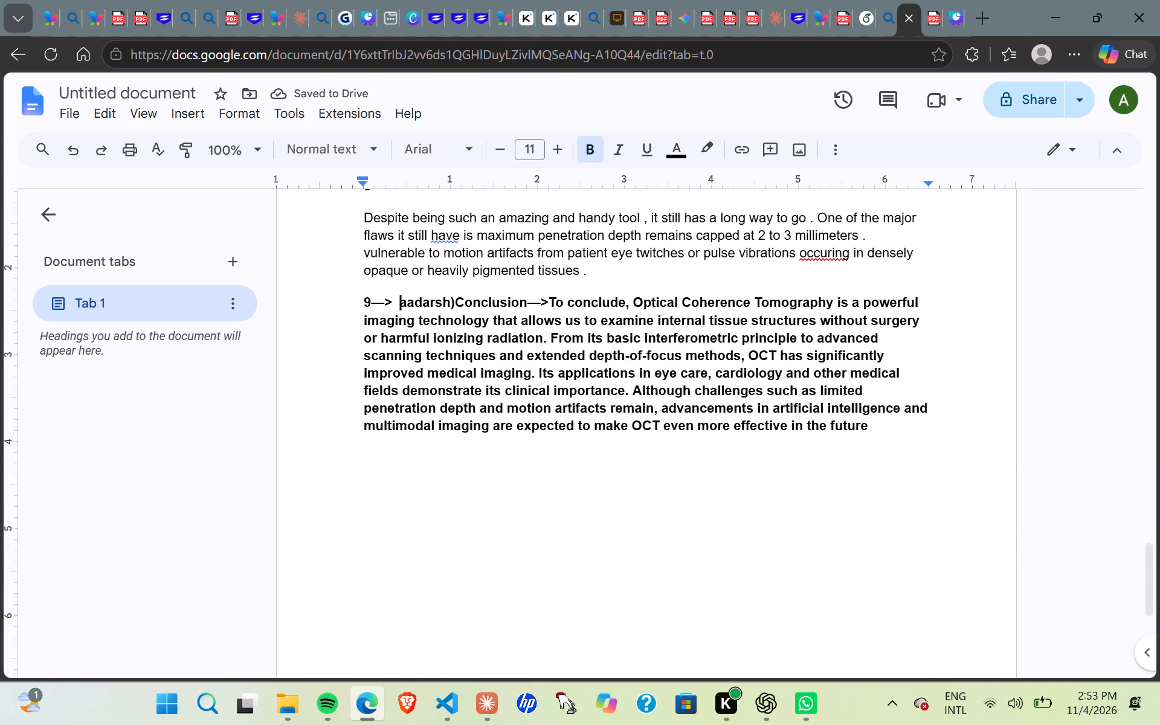
key(shift+parenleft)
scroll(646, 396, up, 1)
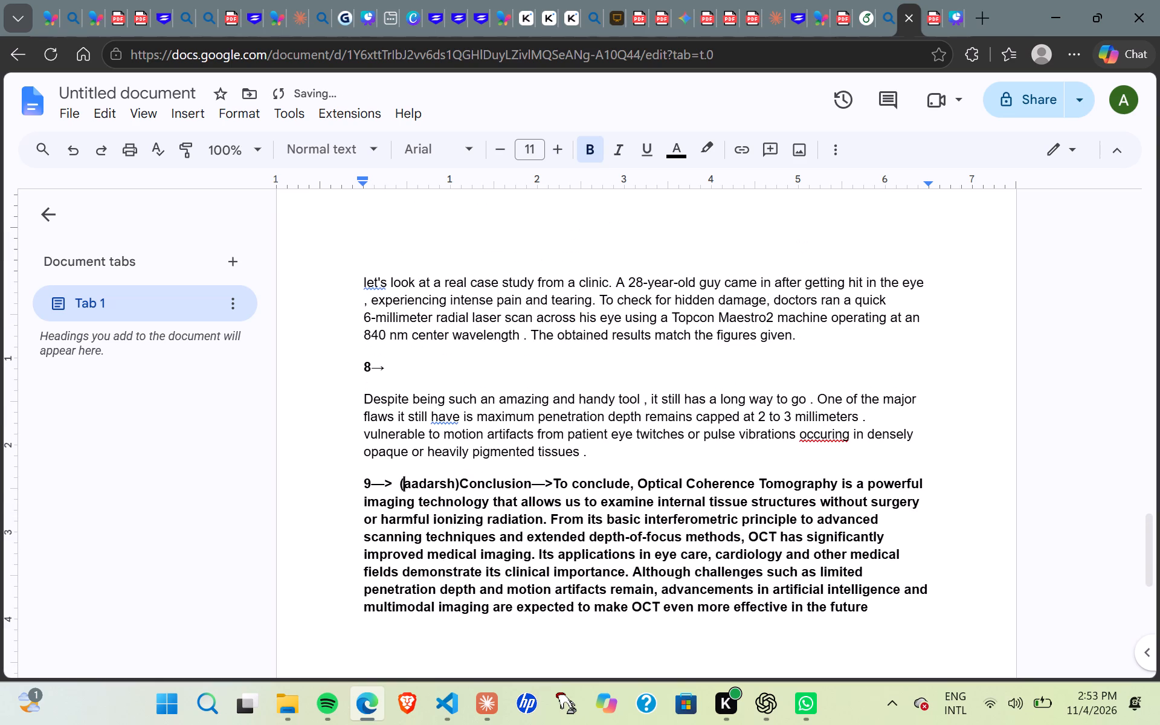
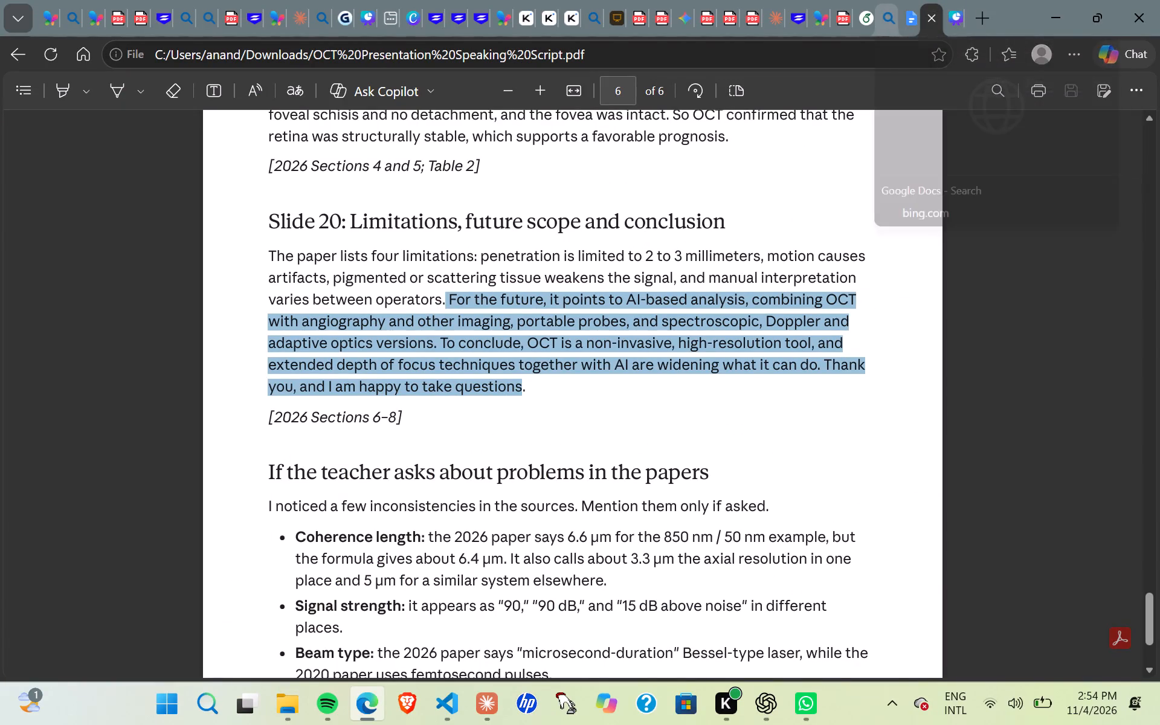
click(946, 18)
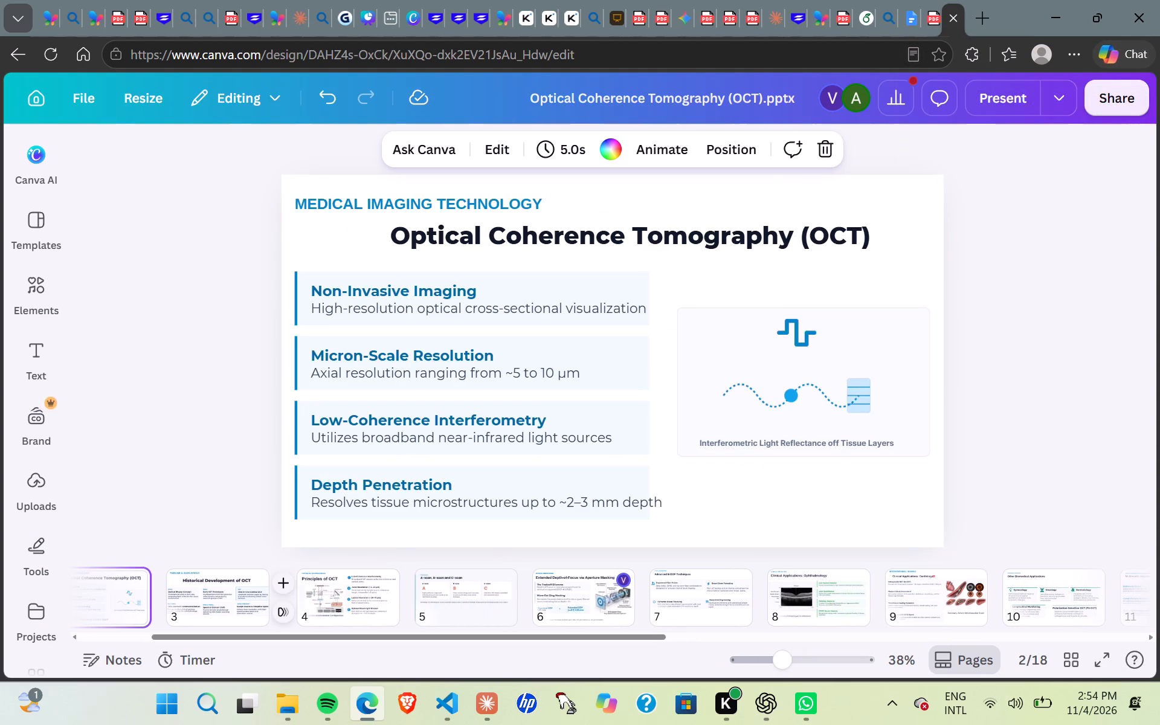
key(Left)
key(Right)
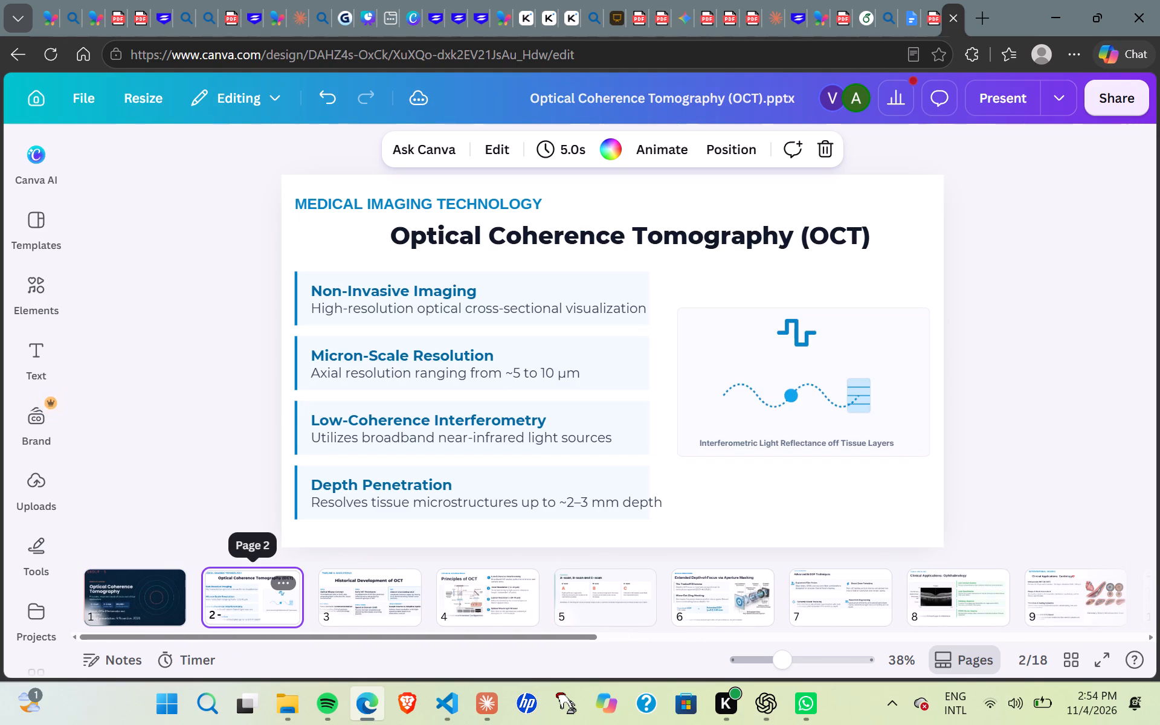
key(Right)
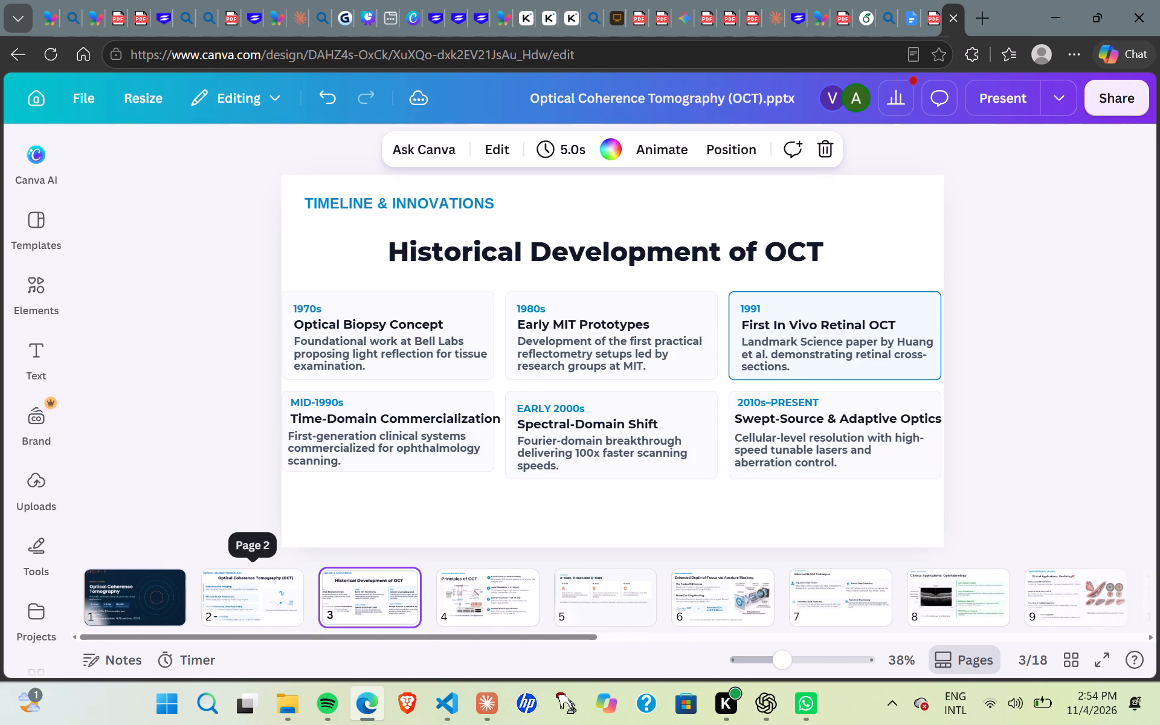
key(Right)
key(Right)
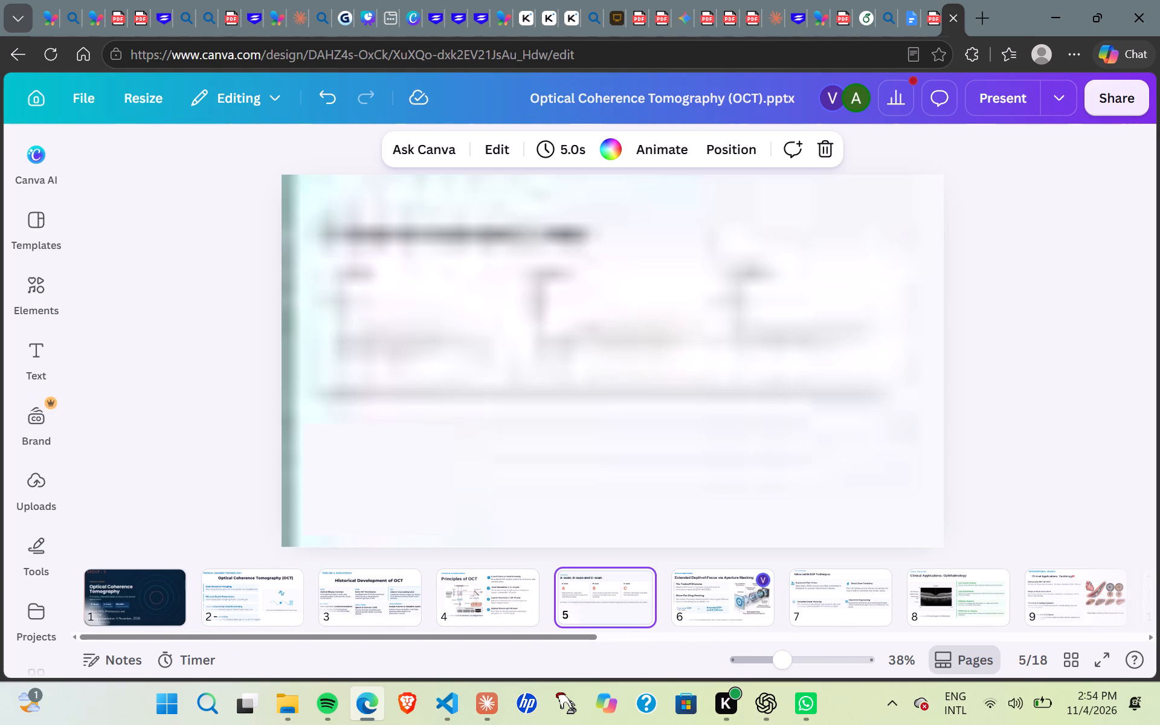
key(Right)
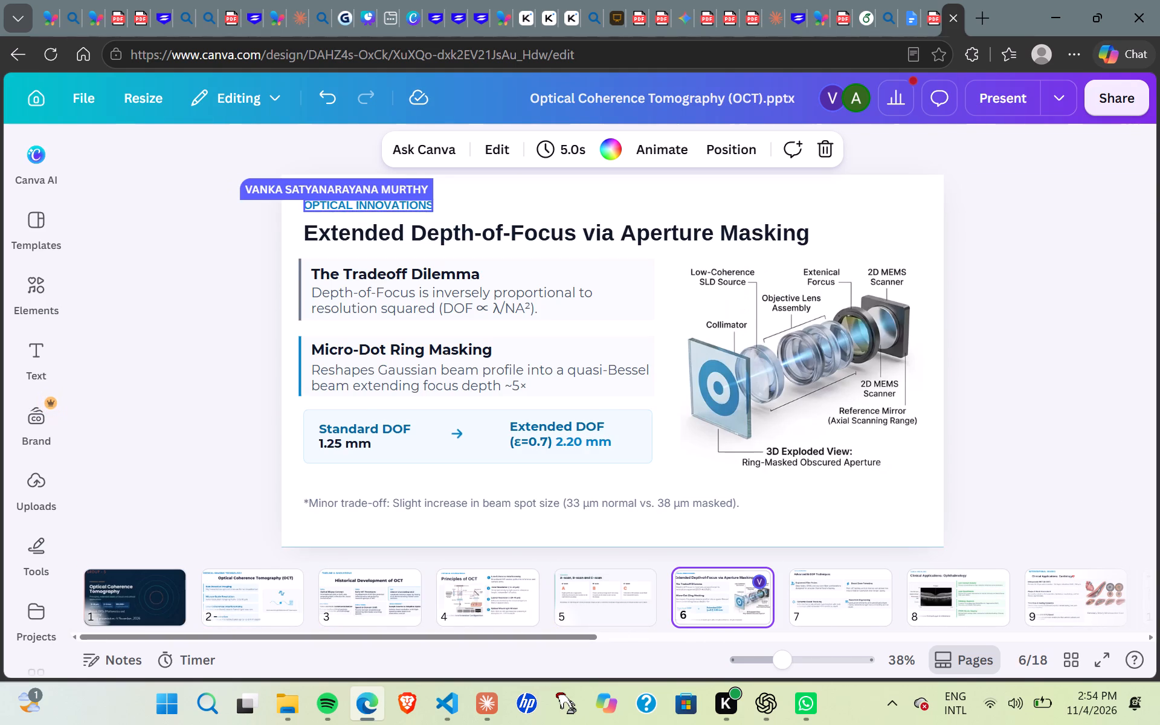
key(Right)
key(Right)
key(Right)
key(Right)
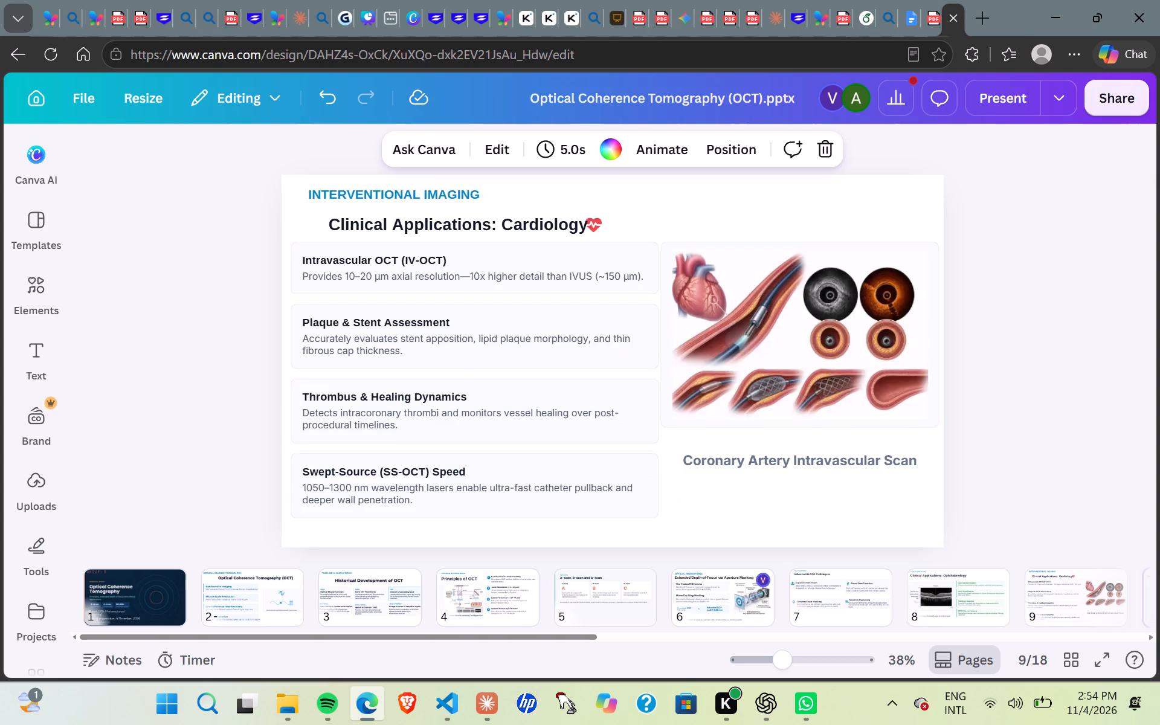
key(Right)
key(Right)
key(Right)
key(Right)
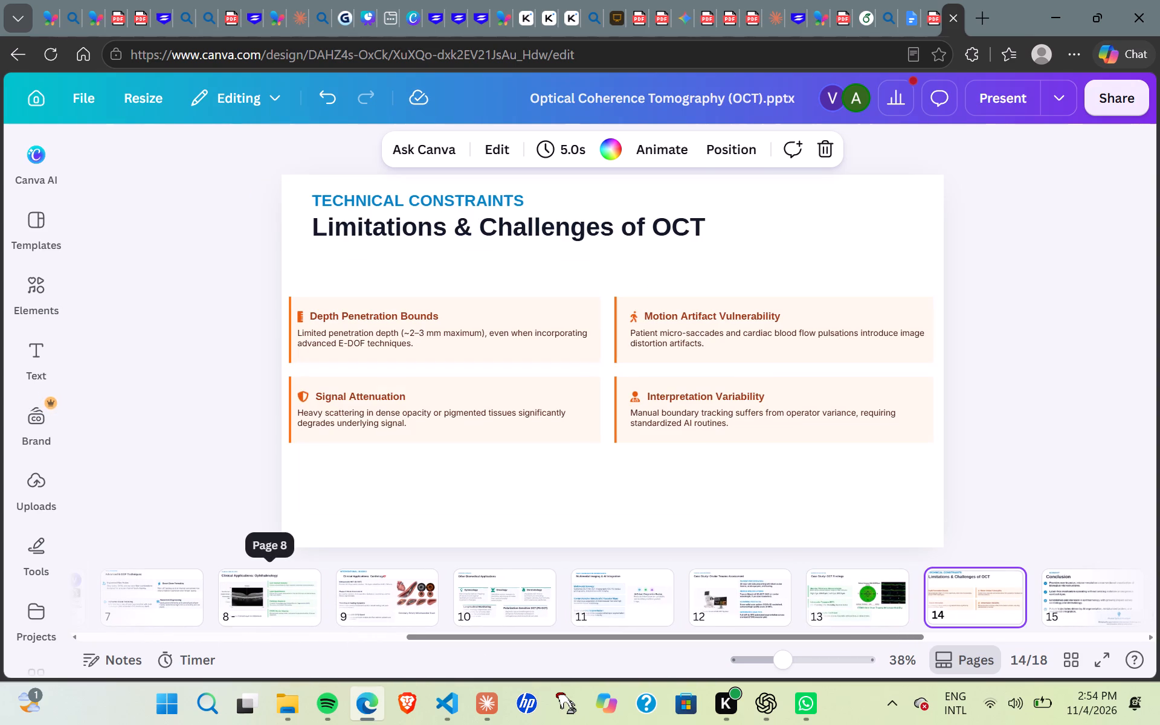
key(Right)
key(Right)
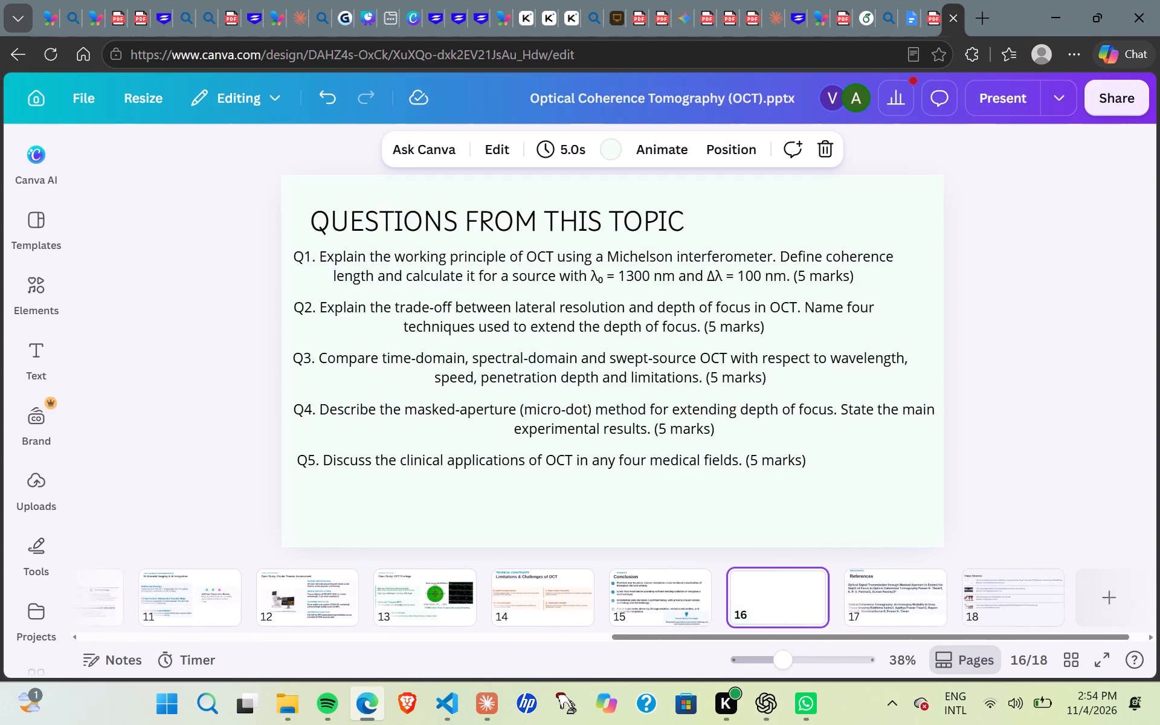
key(Right)
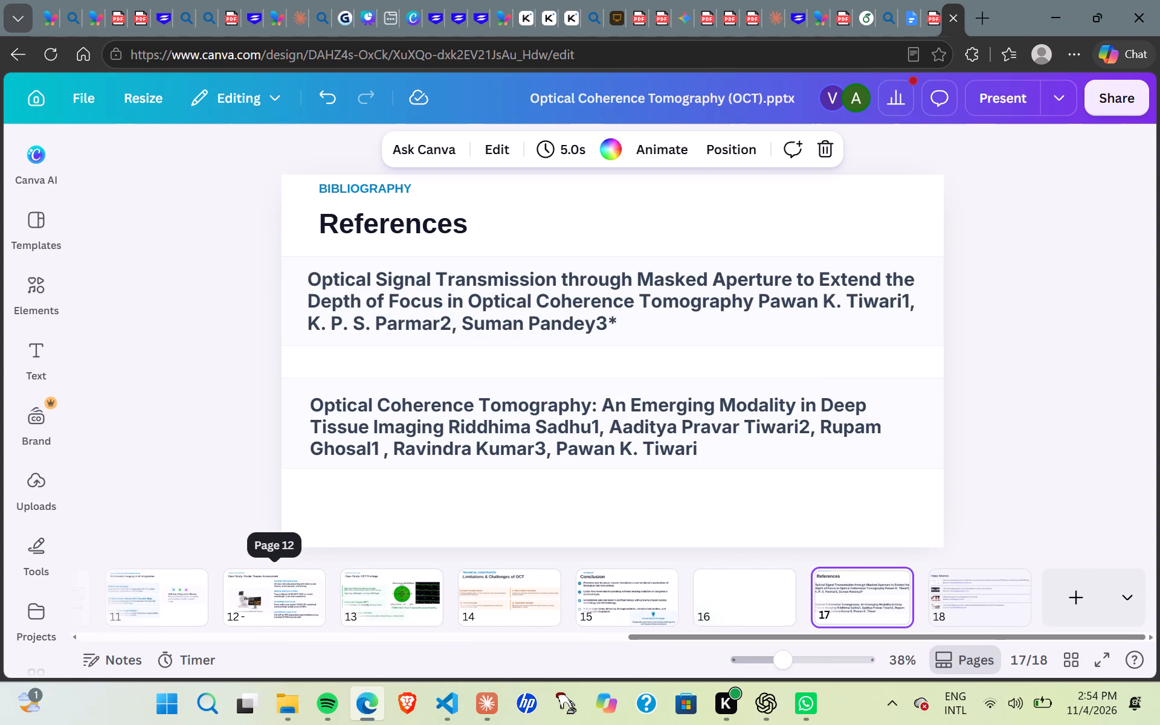
key(Right)
key(Right)
Page back through the Canva presentation to the title slide and display slide 2, "Optical Coherence Tomography (OCT)".
key(Left)
key(Left)
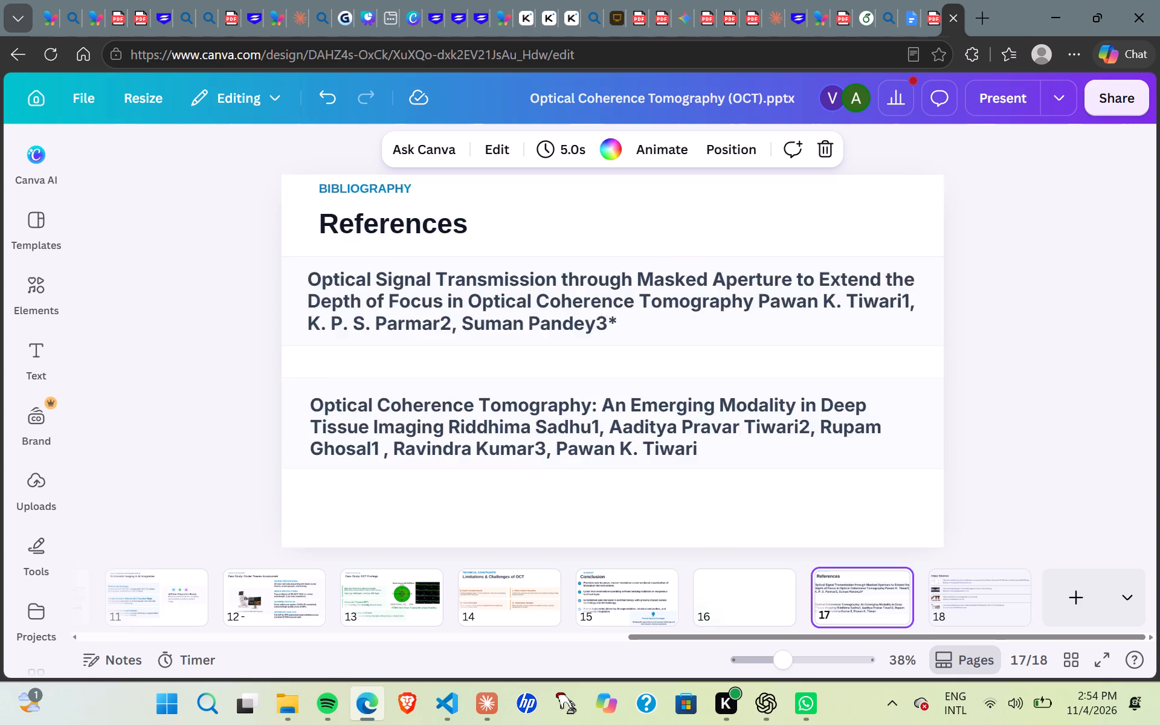
key(Left)
key(Left)
key(Left)
key(Left)
key(Left)
key(Left)
key(Left)
key(Left)
key(Left)
key(Left)
key(Left)
key(Left)
key(Left)
key(Left)
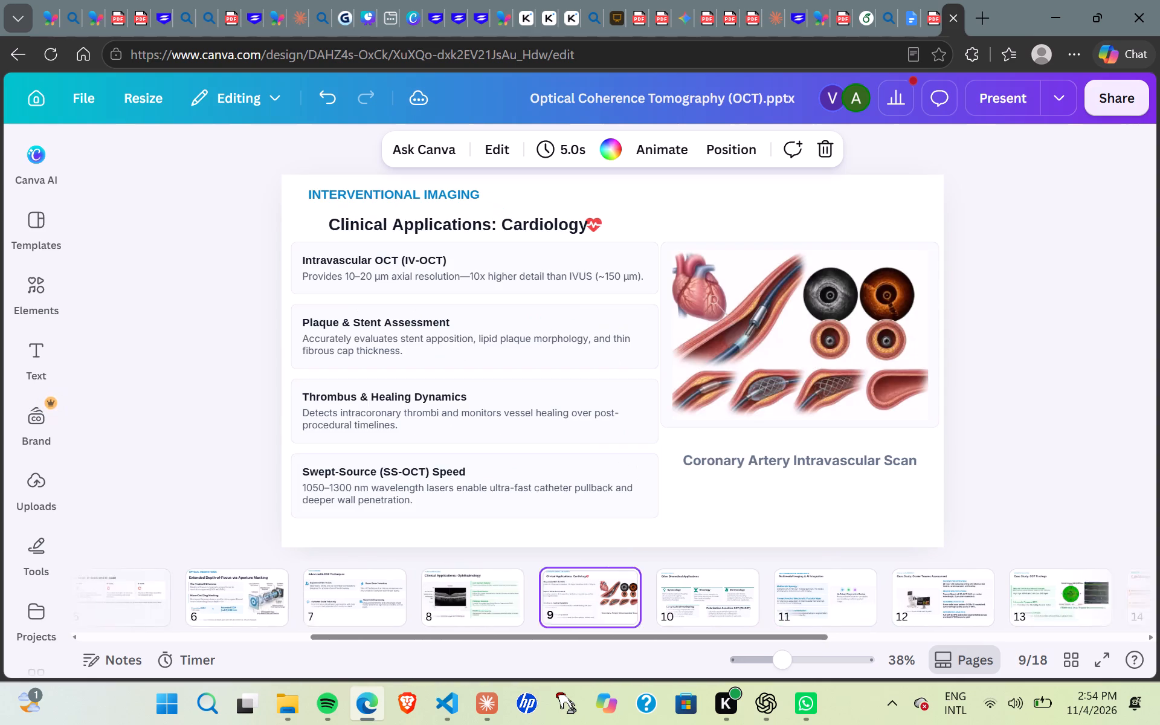
key(Left)
key(Left)
key(Left)
key(Left)
key(Left)
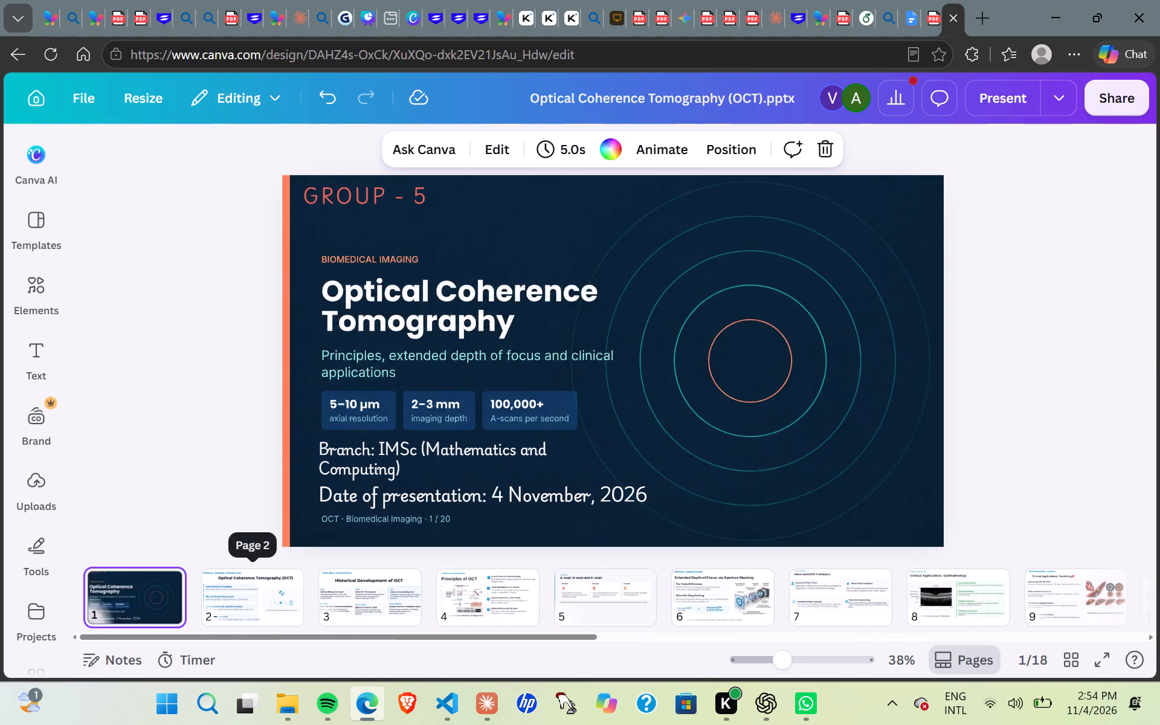
key(Right)
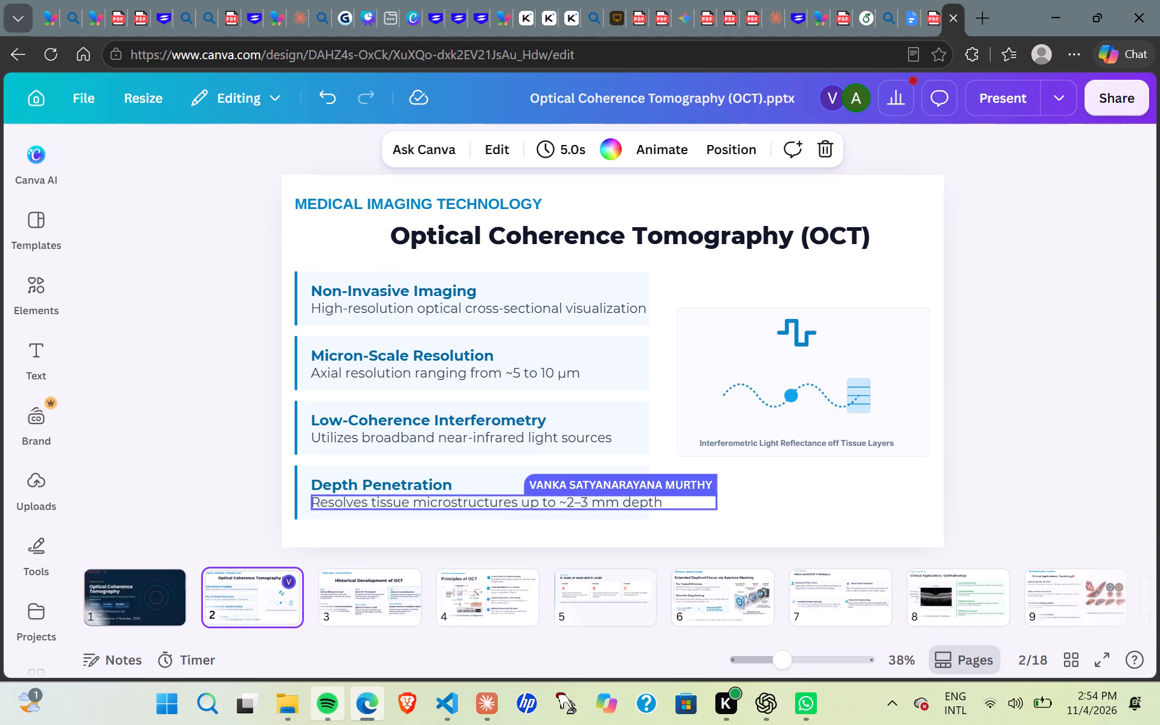
click(907, 8)
scroll(444, 350, up, 2)
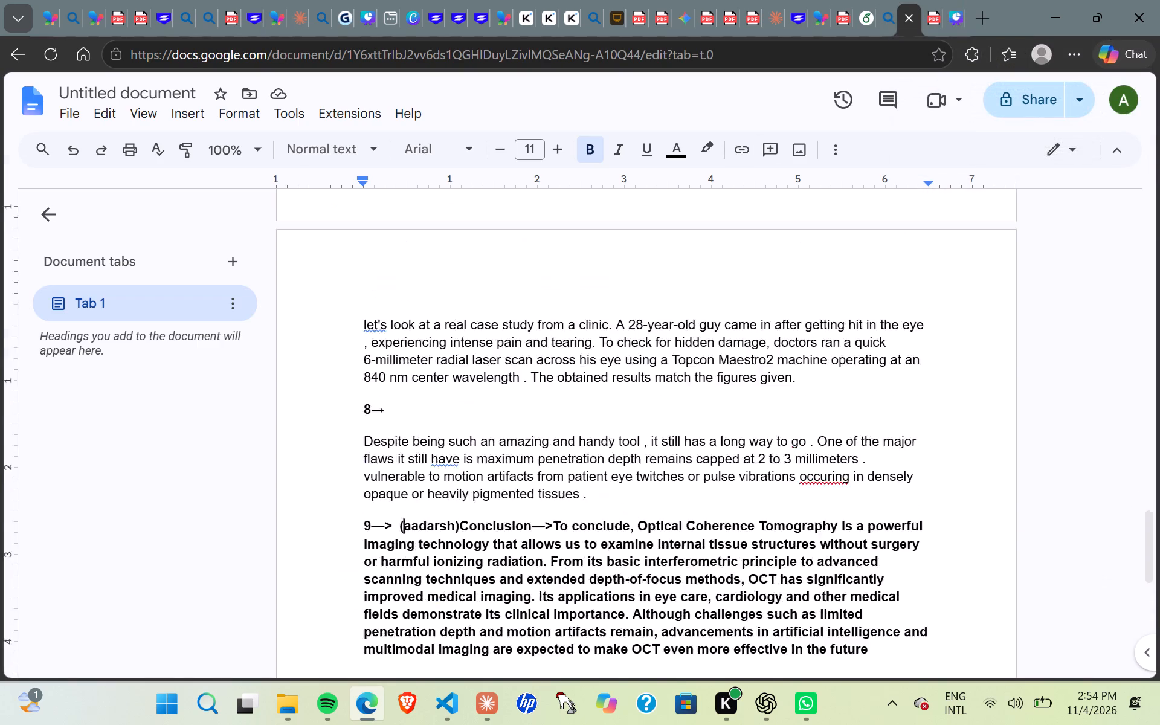
scroll(445, 350, up, 10)
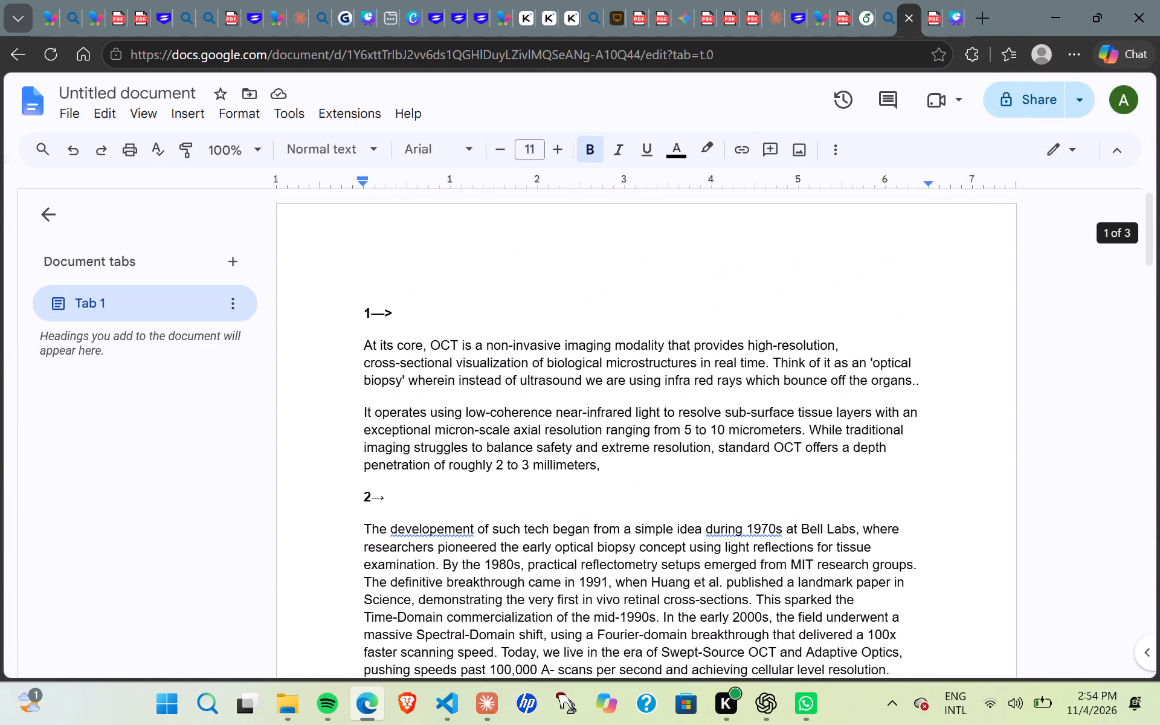
click(410, 322)
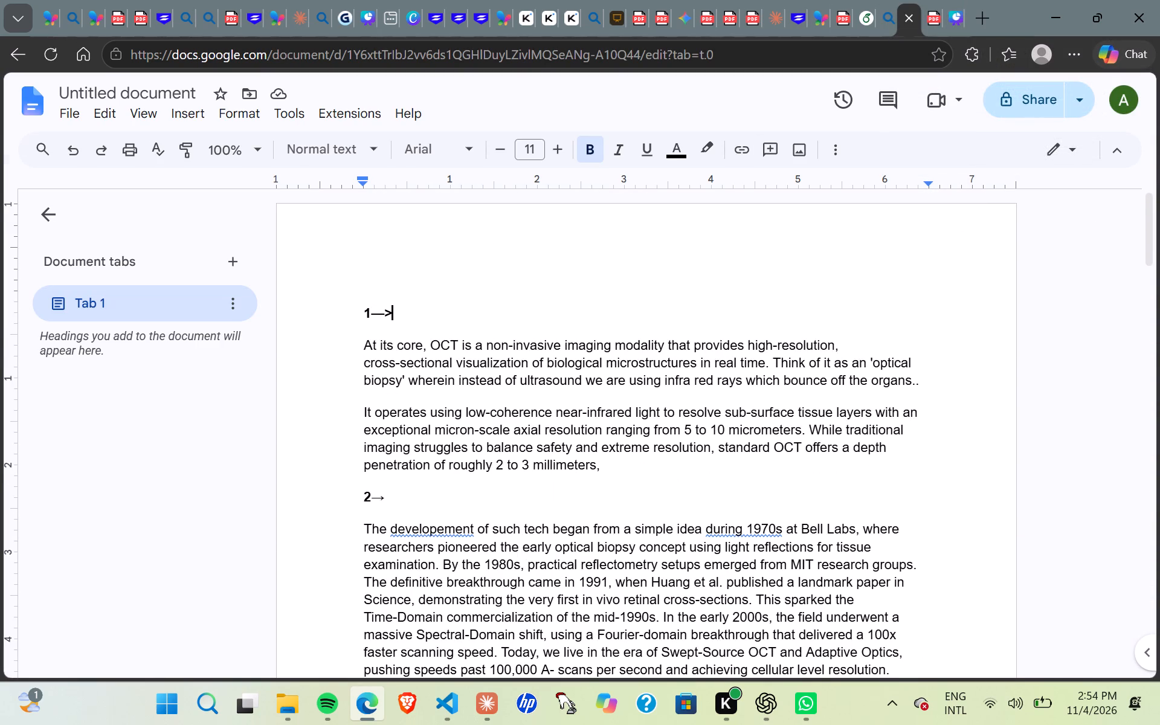
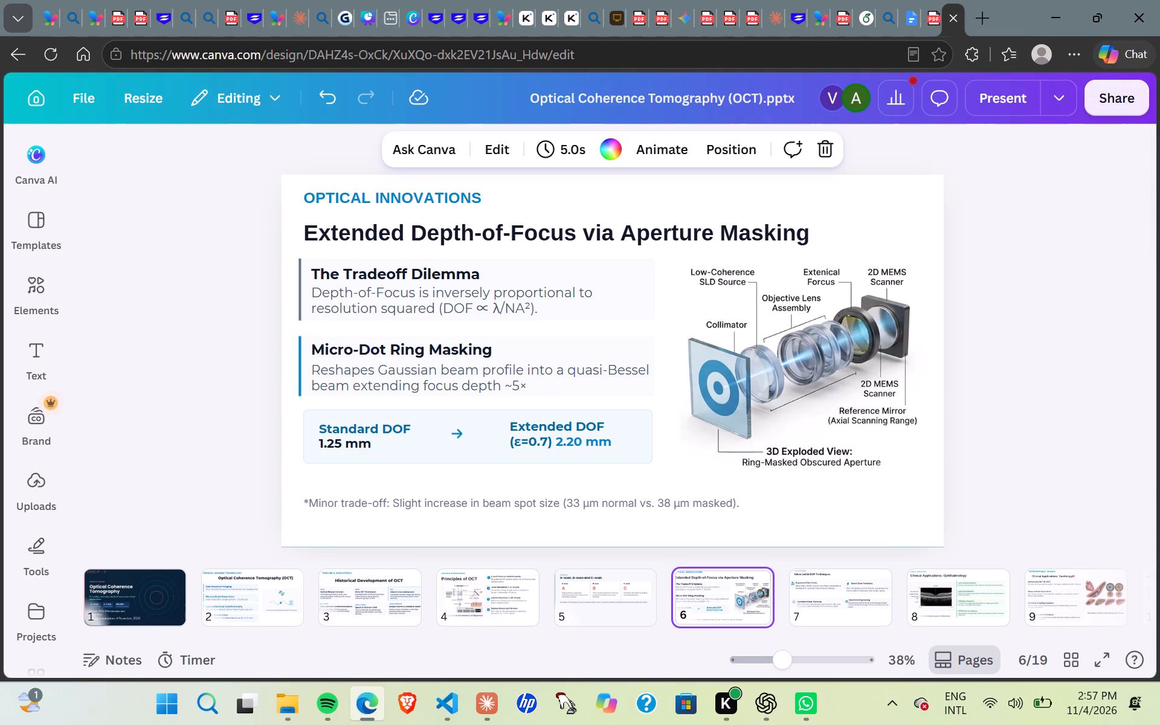
drag(909, 14, 902, 19)
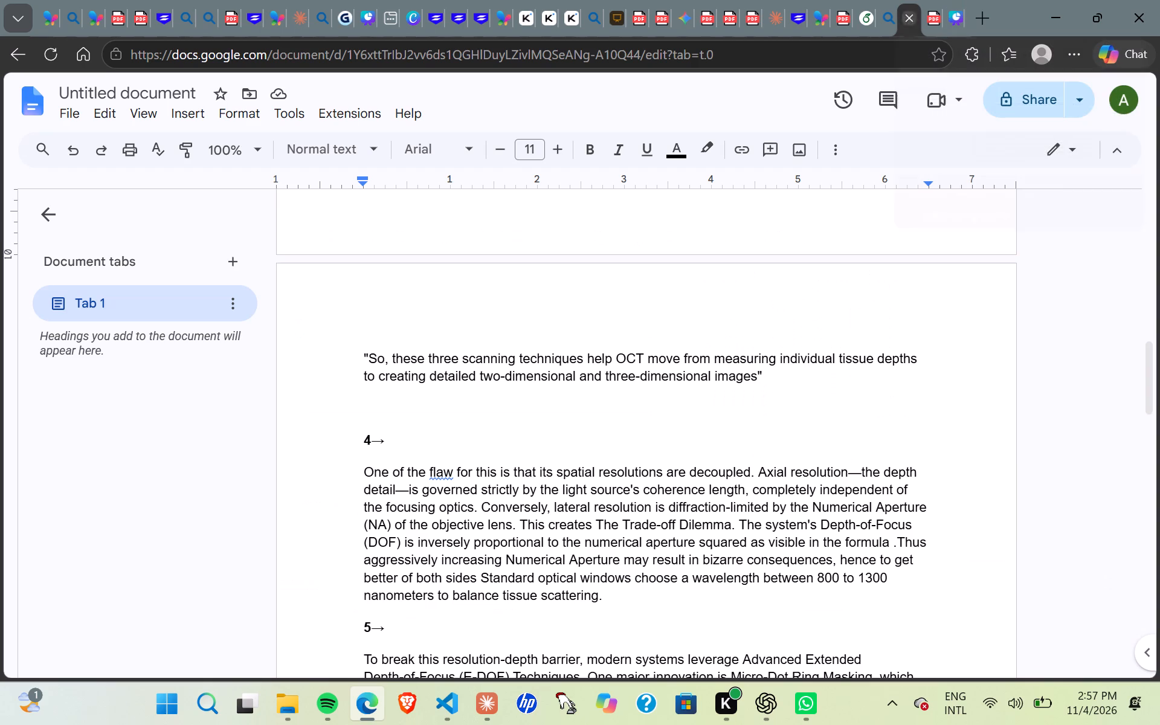
click(459, 426)
click(440, 441)
text(slide 6)
key(space)
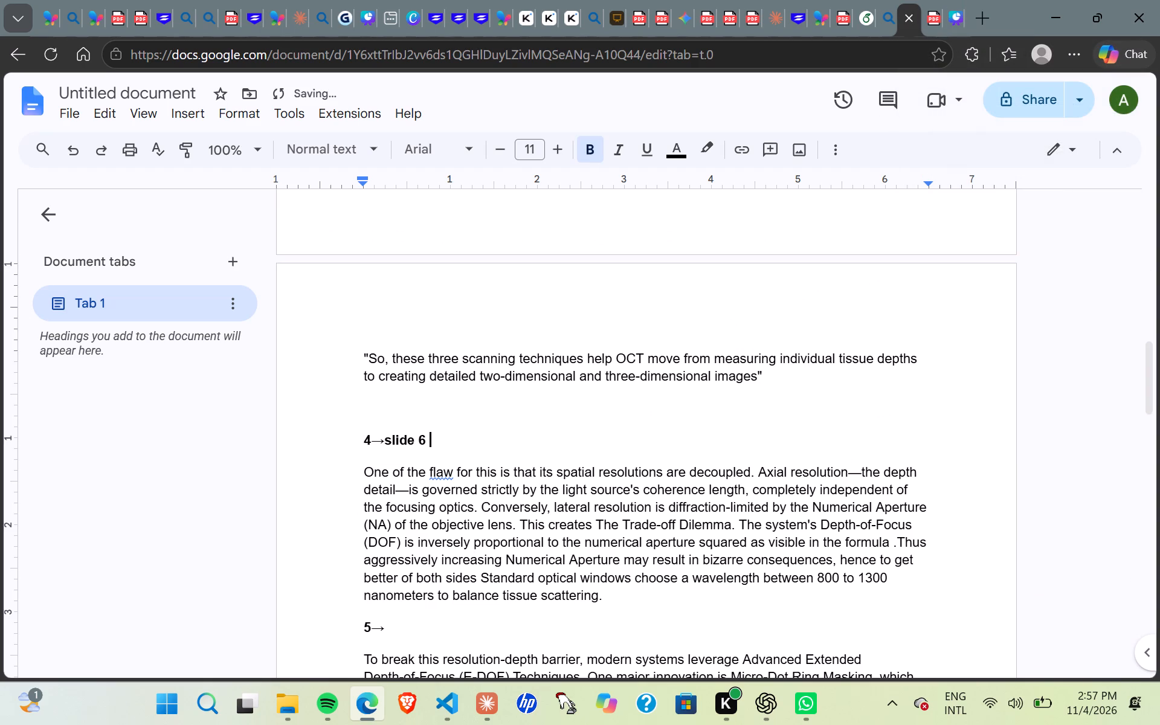
Label section 5 of the script "slide 7" after its arrow.
scroll(546, 435, down, 1)
click(401, 442)
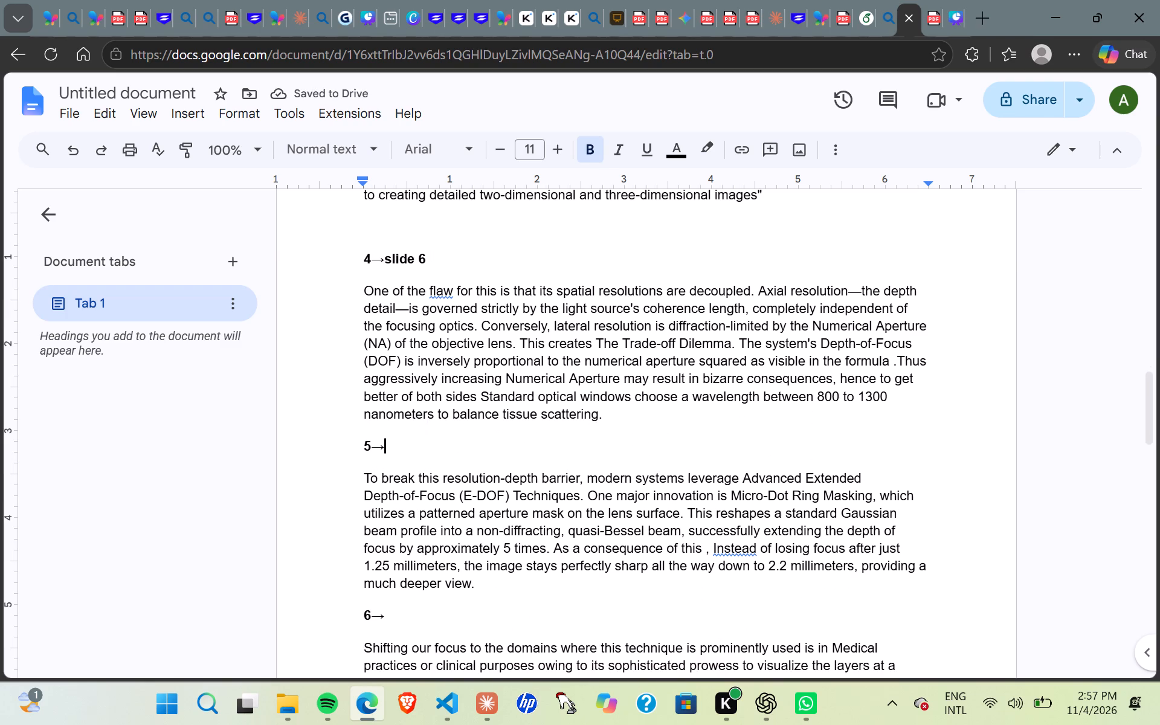
key(space)
text(slide 7)
key(space)
Check the ophthalmology and cardiology slides in Canva, and label section 6 of the script "slide 8,9,10".
scroll(507, 439, down, 1)
click(396, 428)
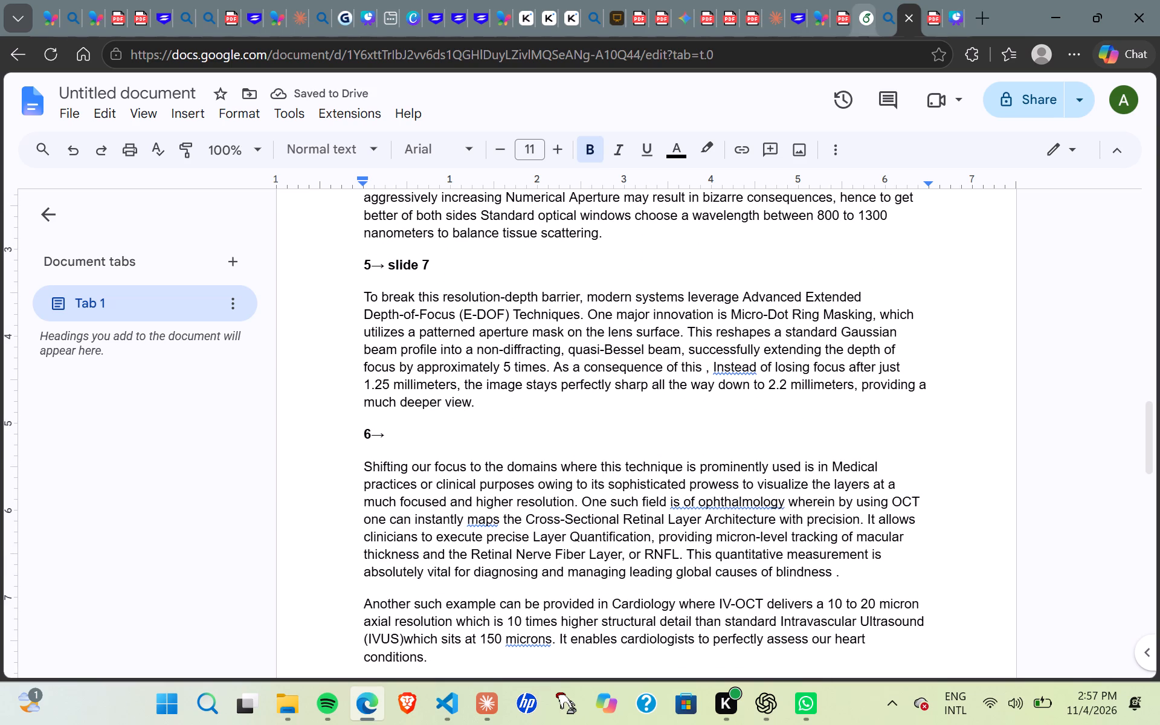
click(958, 8)
click(806, 591)
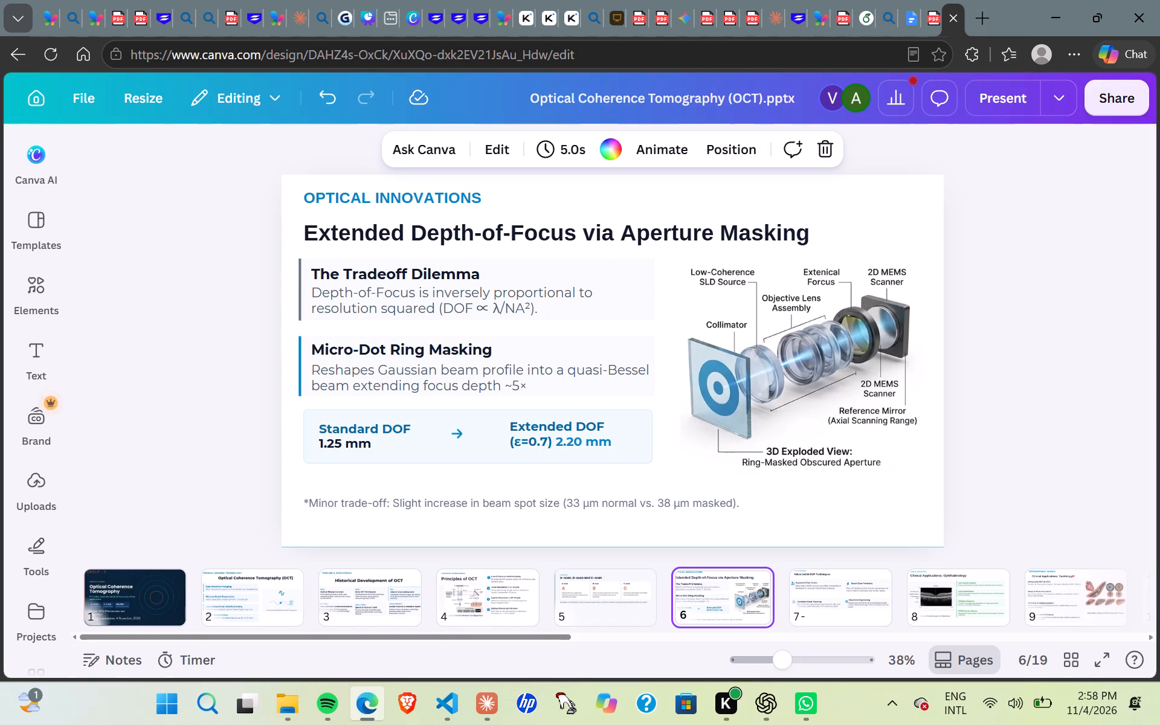
click(921, 593)
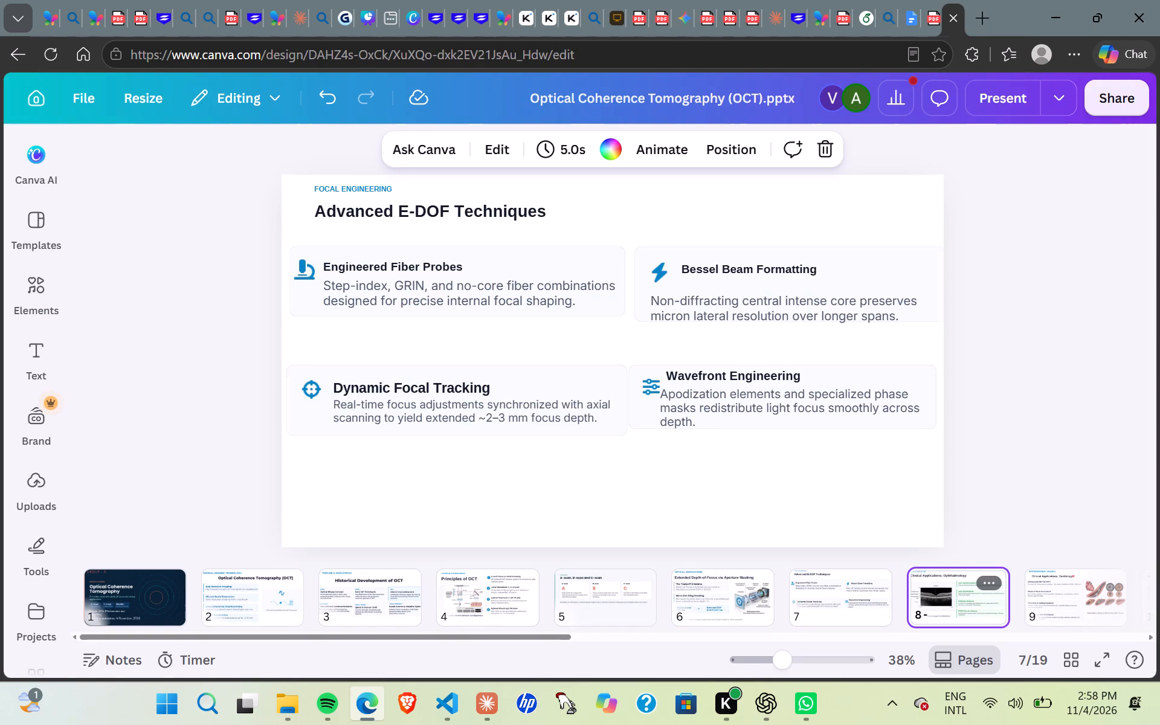
click(1043, 594)
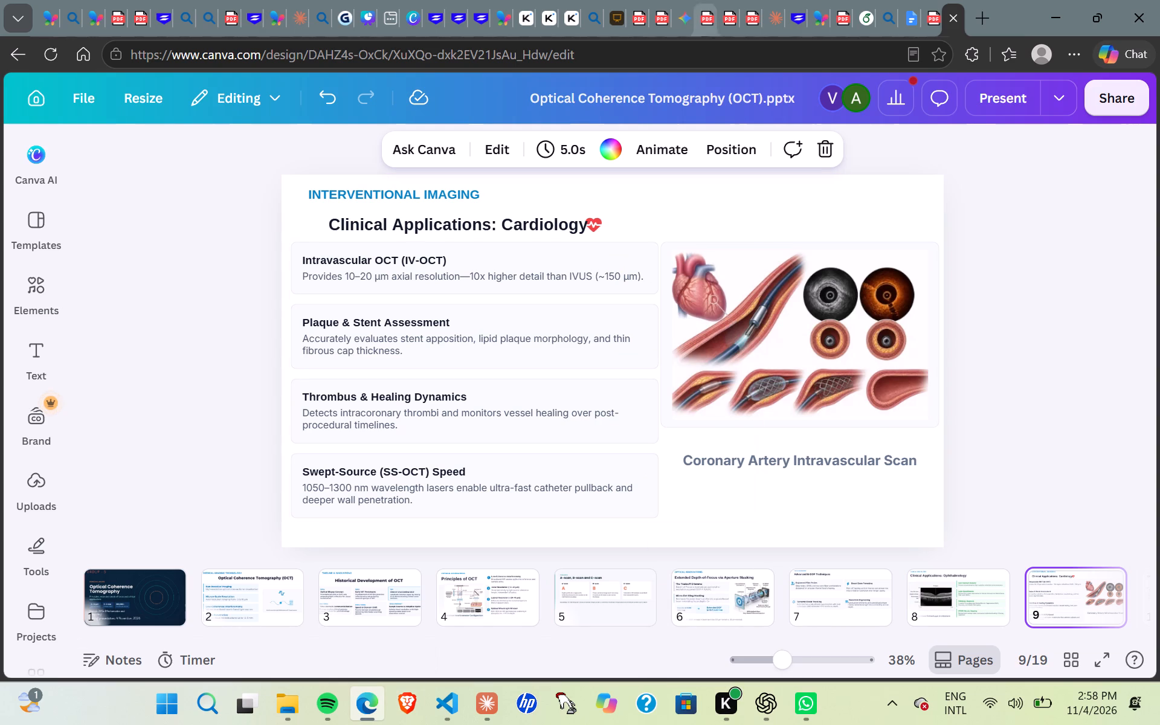
click(910, 8)
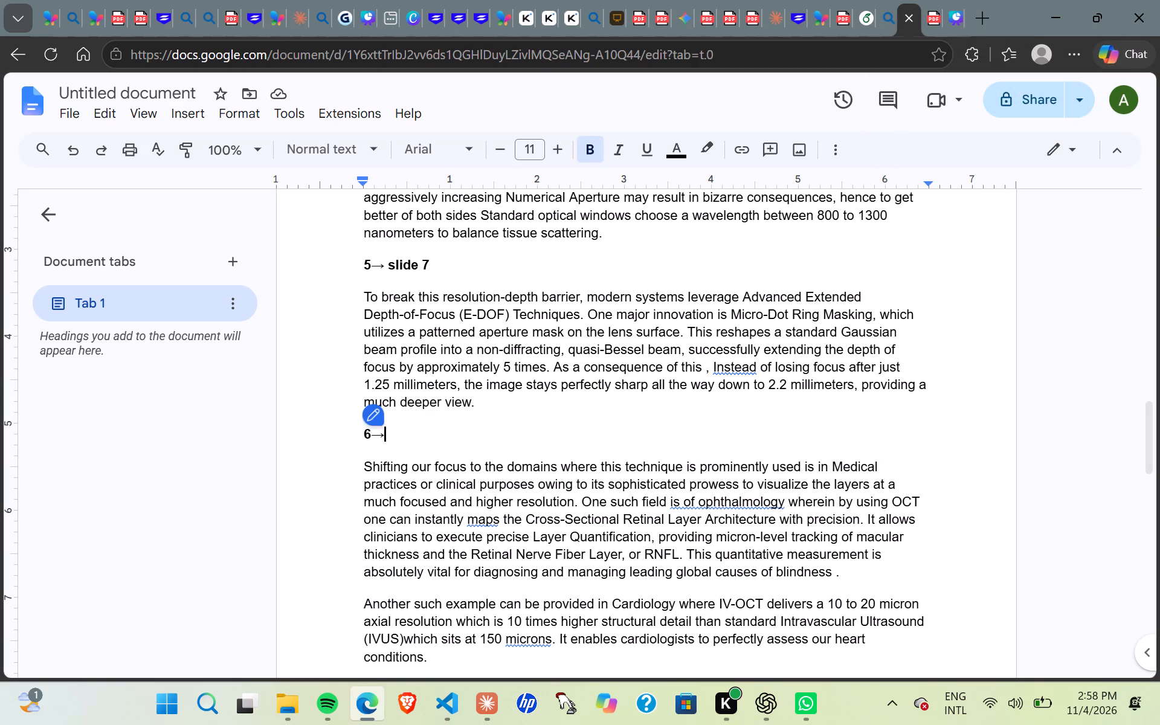
text(slide 8,9,10)
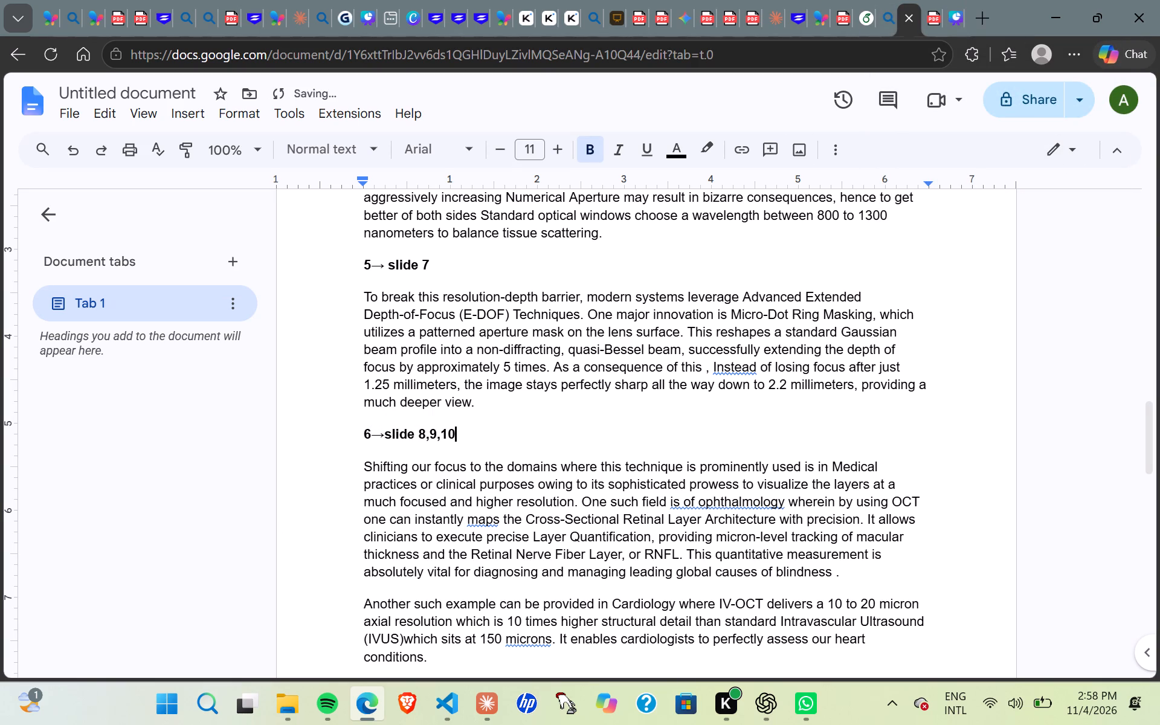
Compare script sections 6 and 7 with the Canva slides following slide 9, including the Multimodal Imaging & AI Integration slide.
scroll(376, 426, down, 2)
click(420, 384)
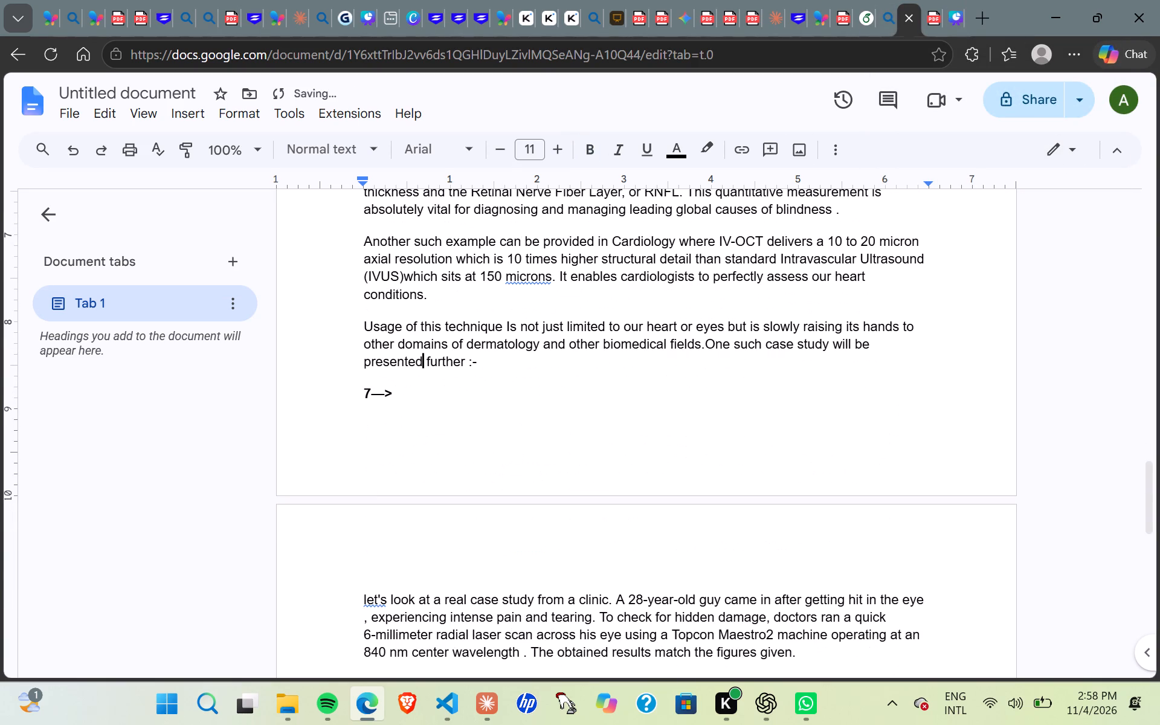
click(405, 400)
scroll(406, 416, up, 1)
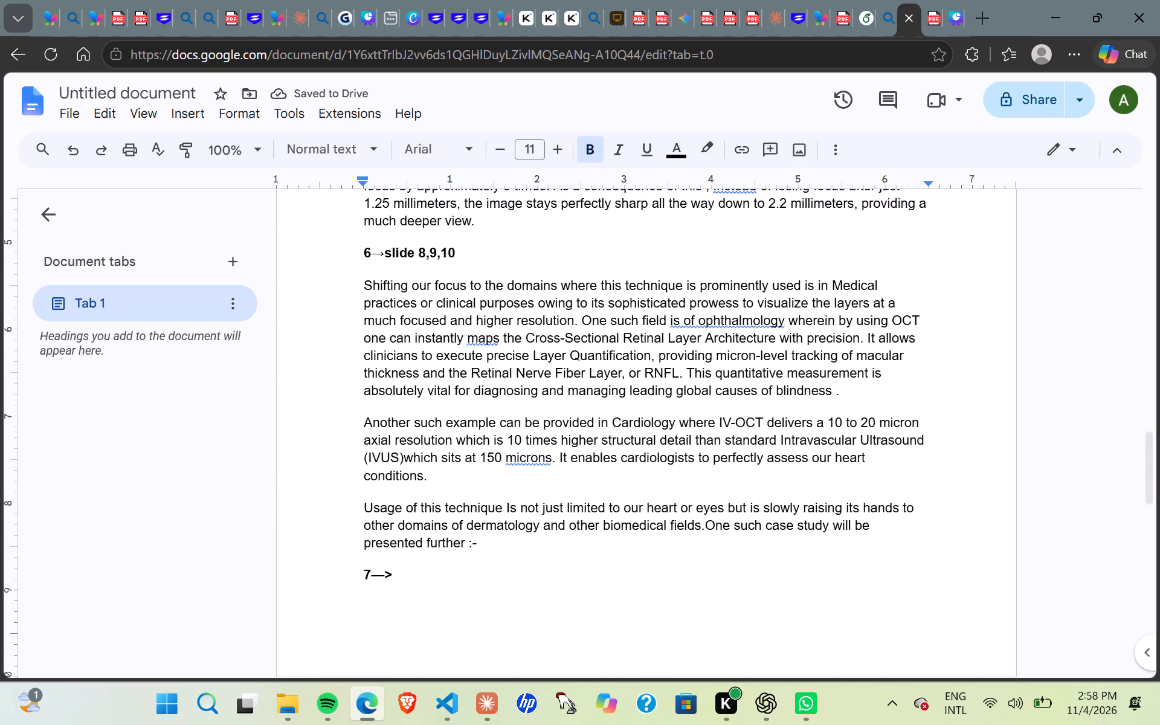
click(950, 22)
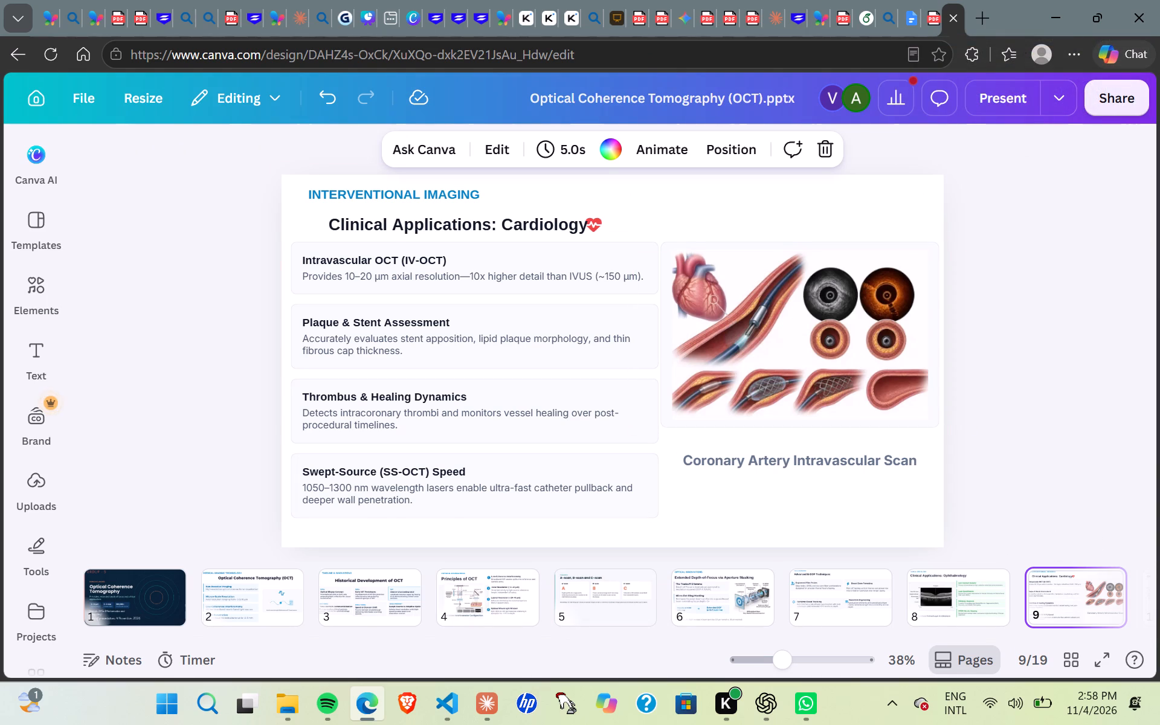
drag(408, 637, 669, 599)
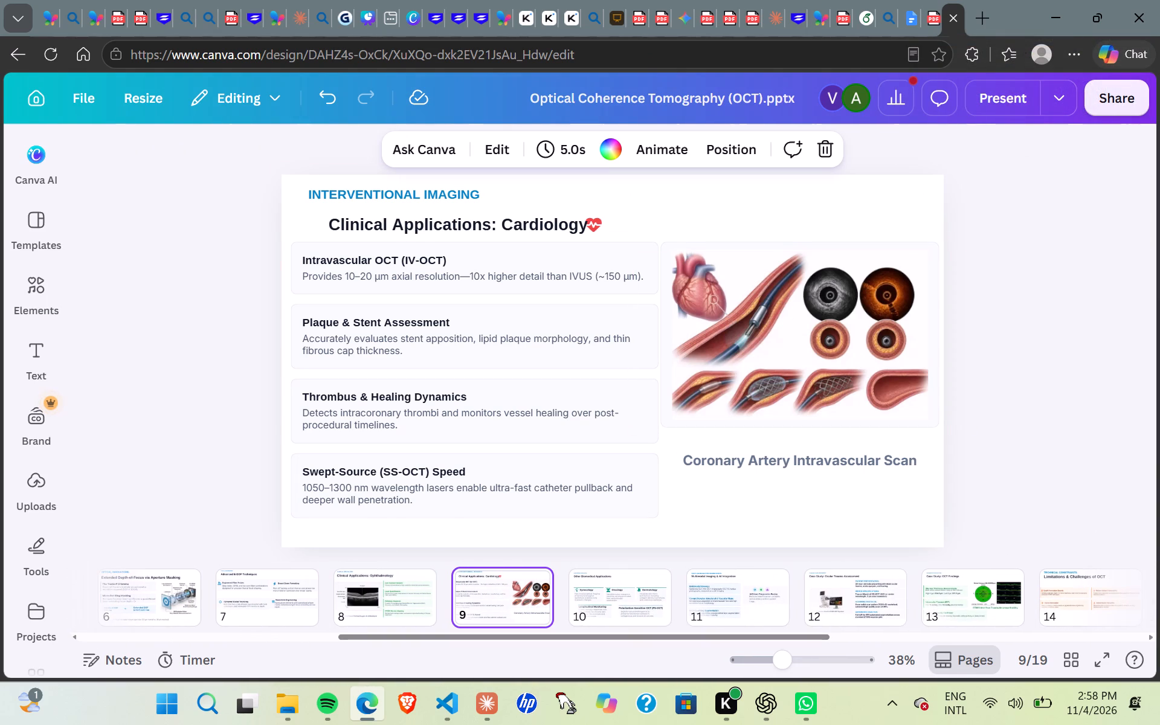
click(717, 587)
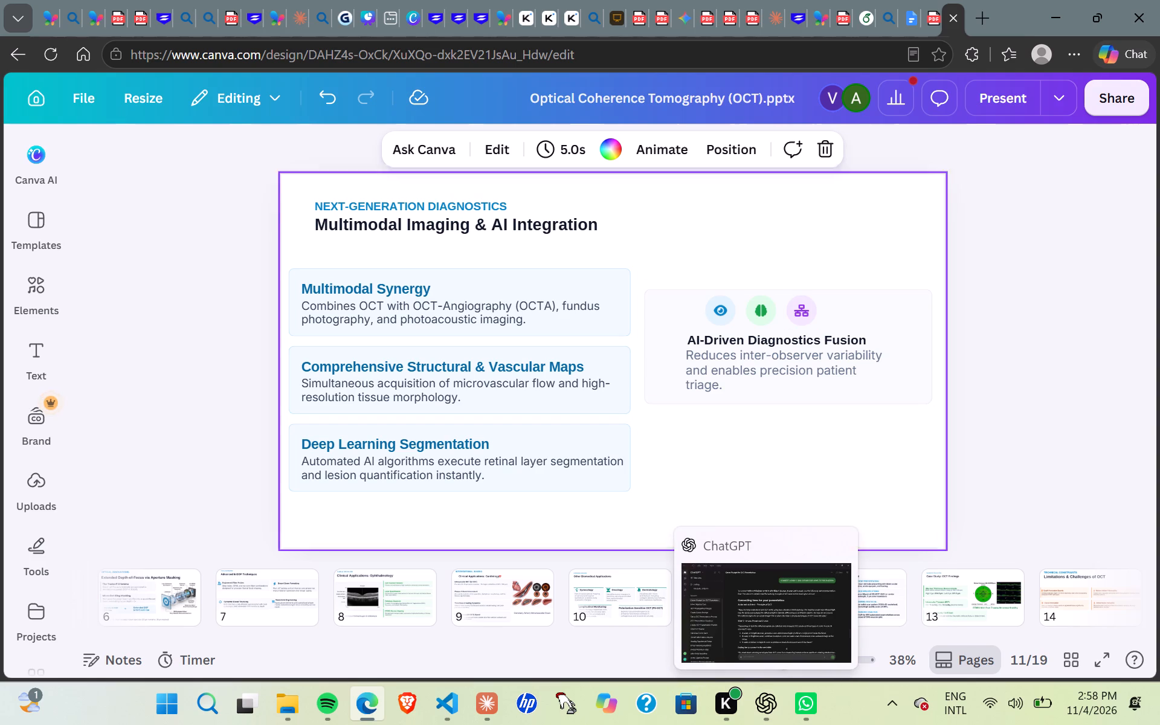
click(903, 19)
scroll(703, 307, down, 1)
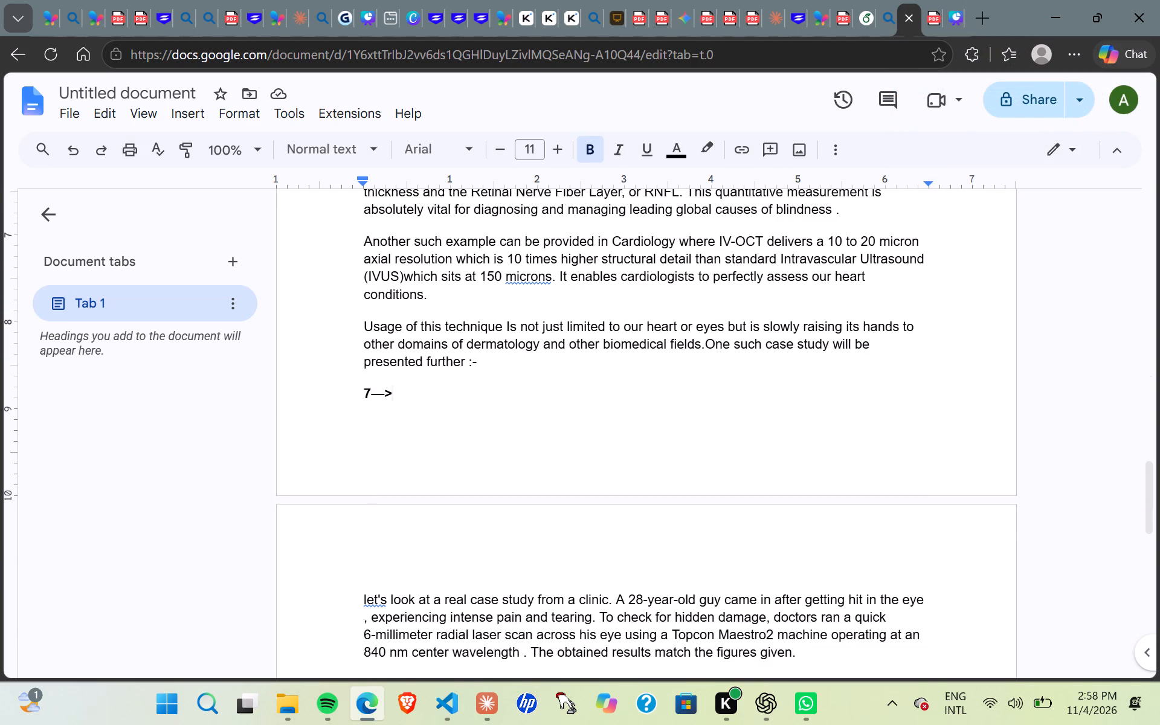
scroll(688, 348, up, 1)
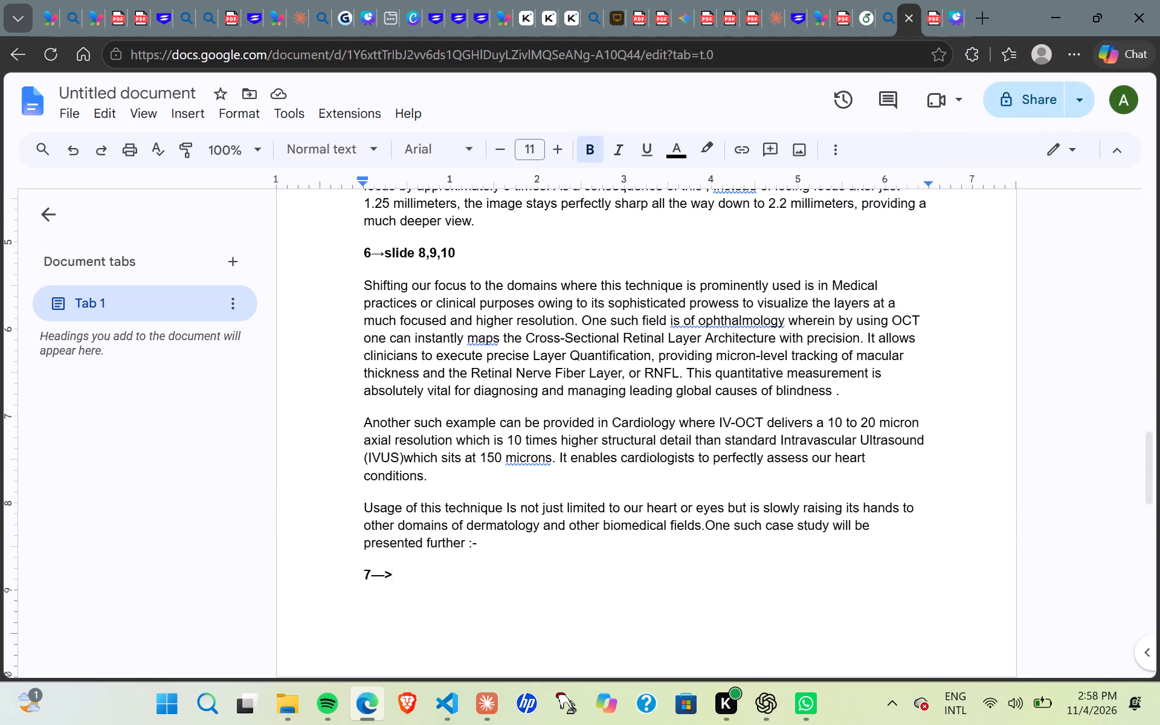
scroll(688, 348, up, 1)
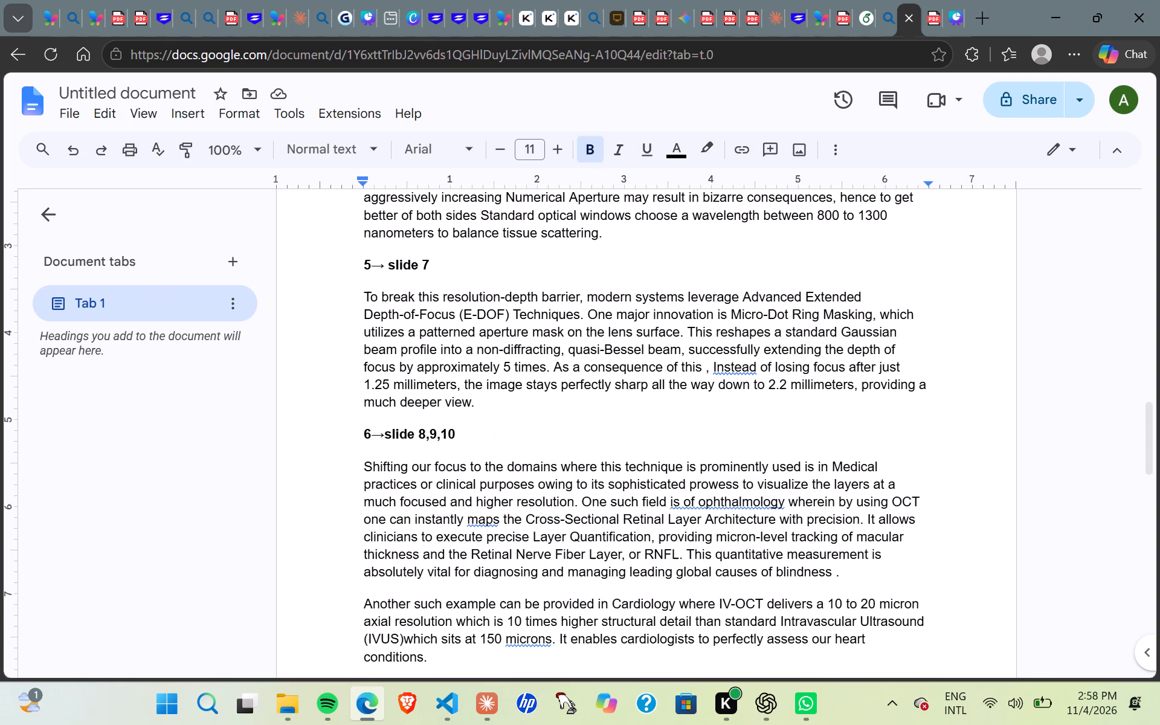
scroll(688, 349, down, 1)
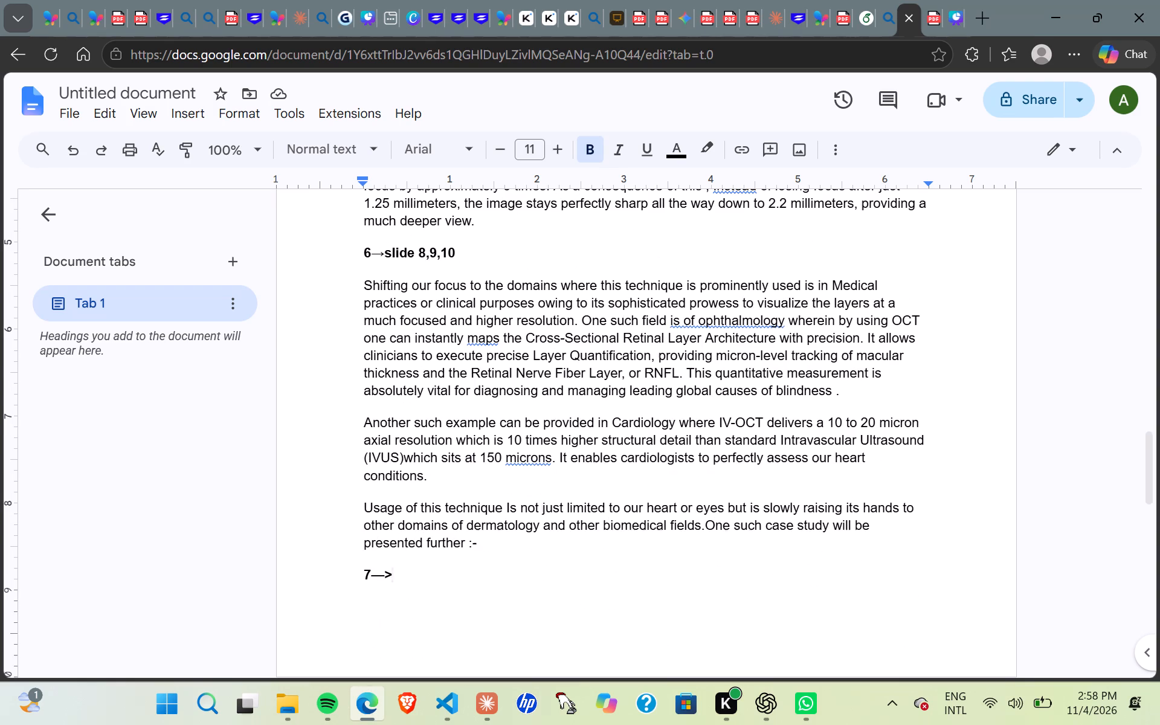
scroll(688, 349, down, 2)
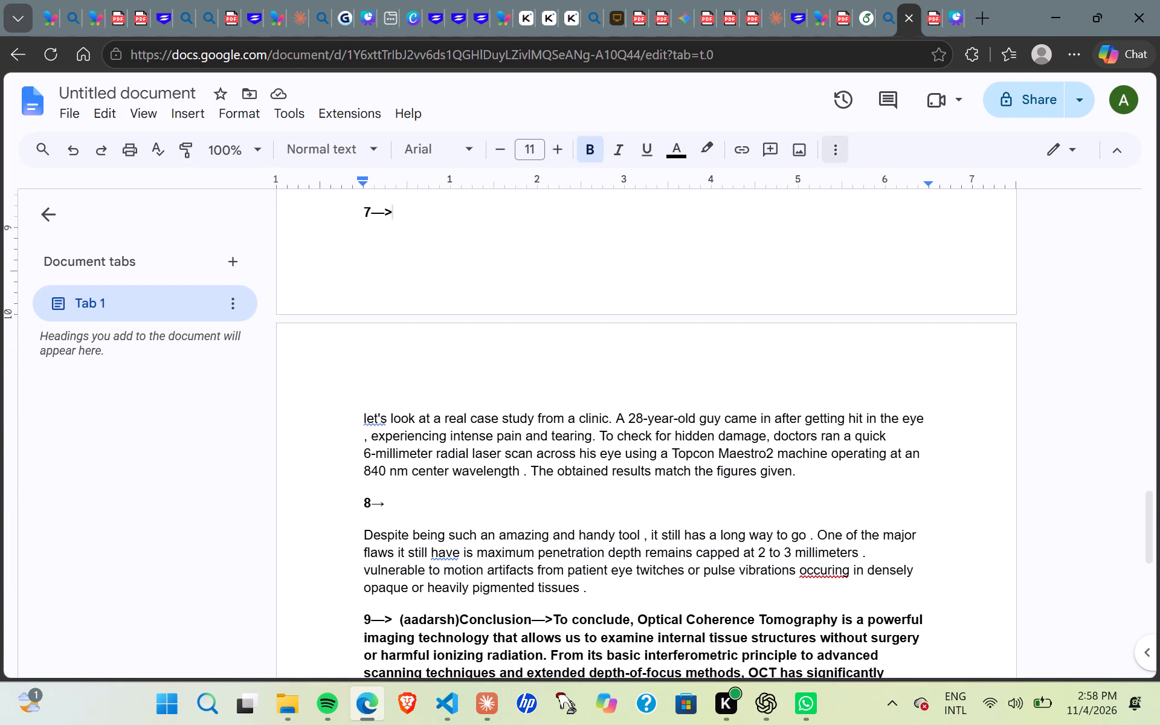
In the Canva deck, move the Multimodal Imaging & AI Integration slide to just before the Conclusion slide.
click(933, 22)
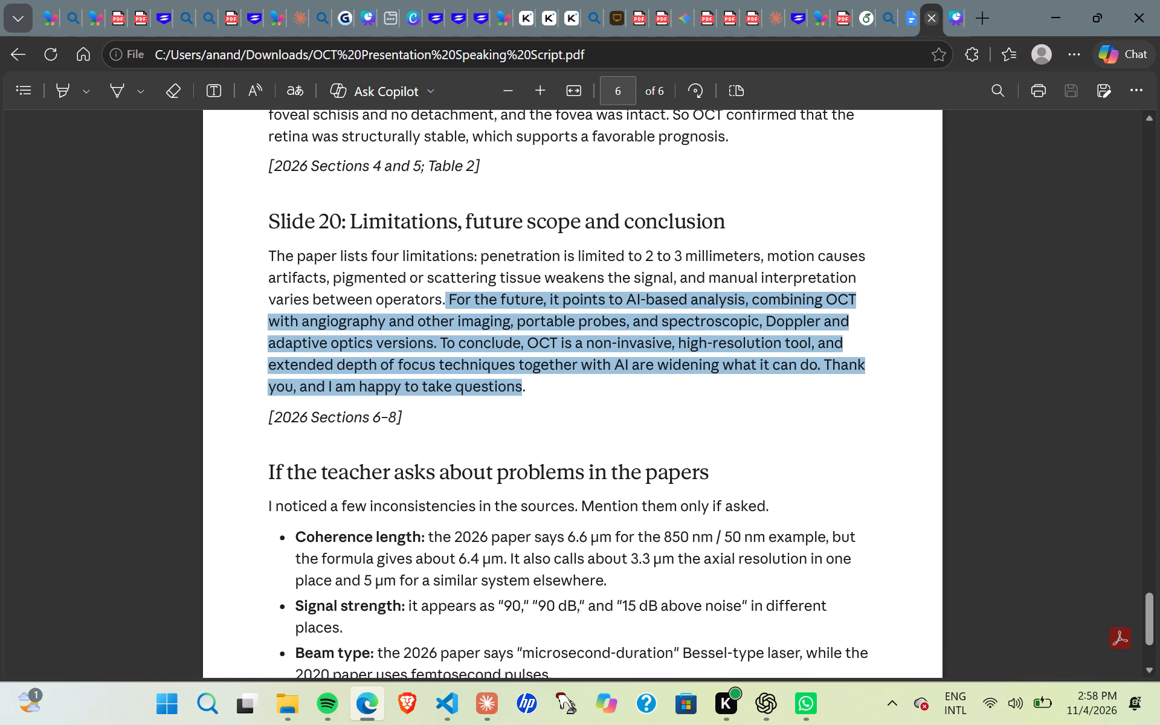
click(948, 21)
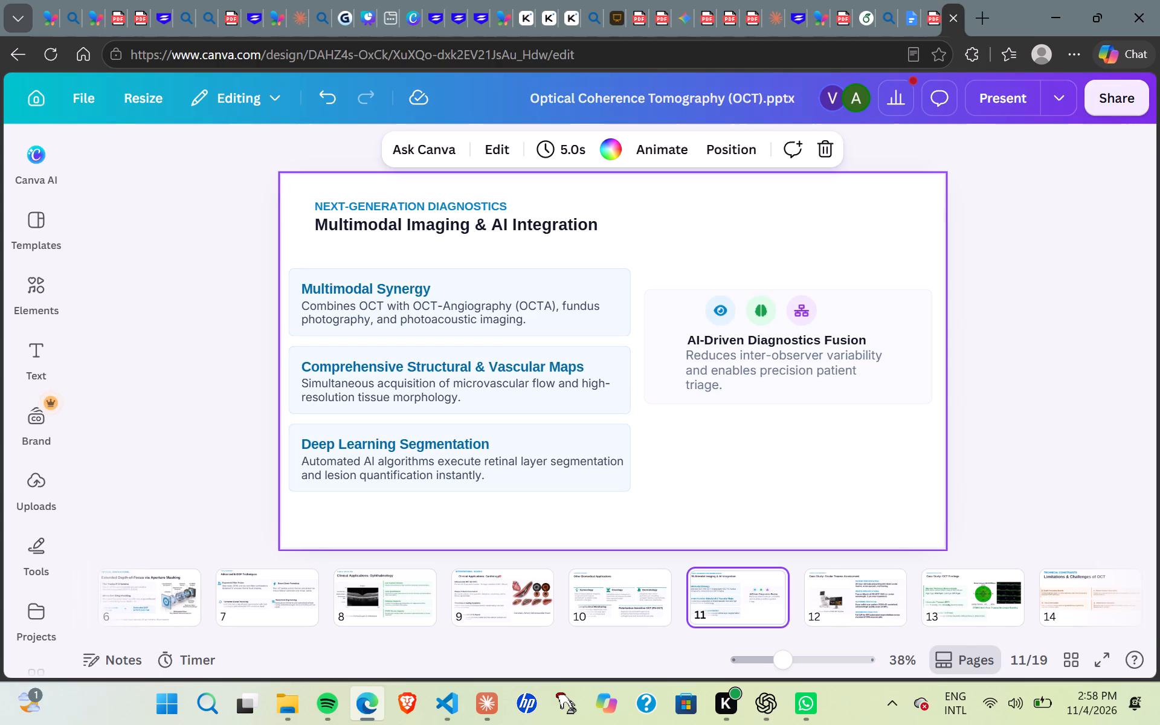
click(854, 585)
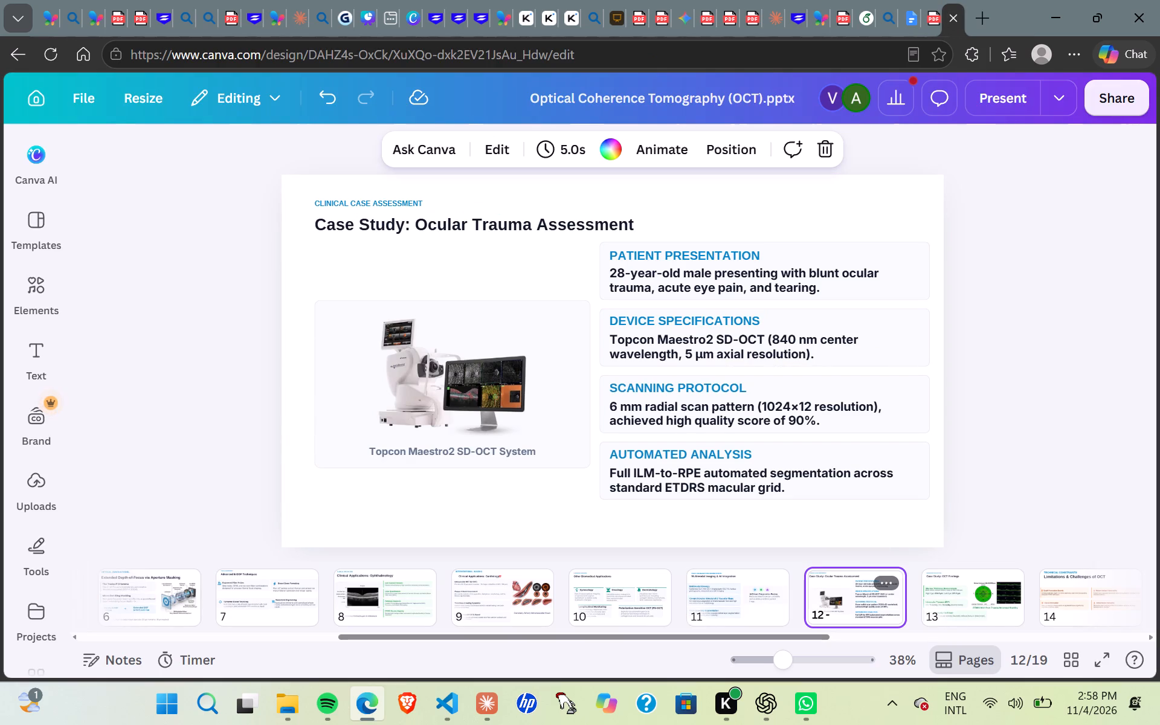
drag(729, 601, 724, 602)
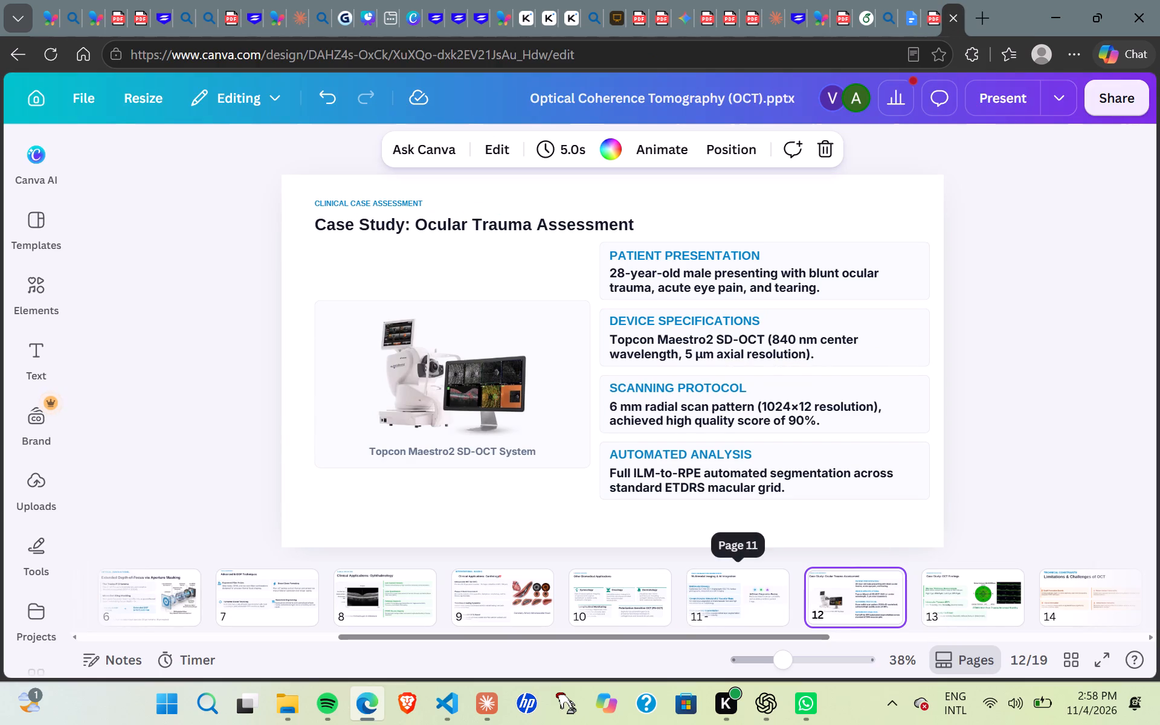
click(724, 602)
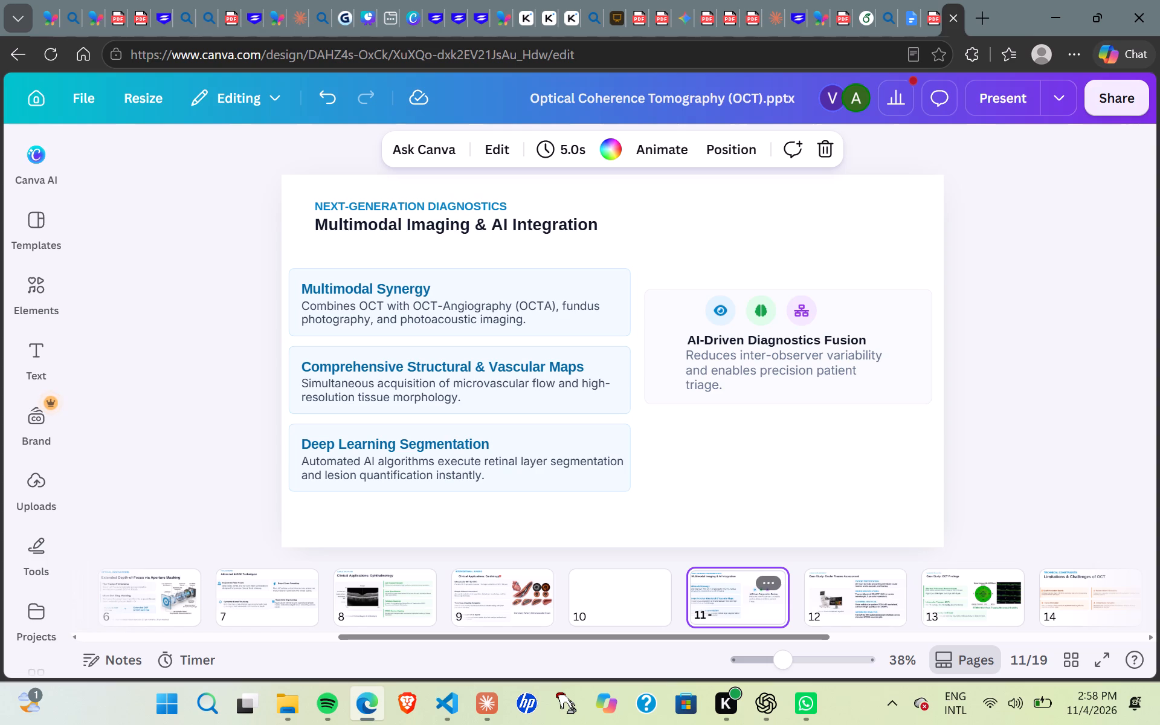
drag(724, 602, 1058, 614)
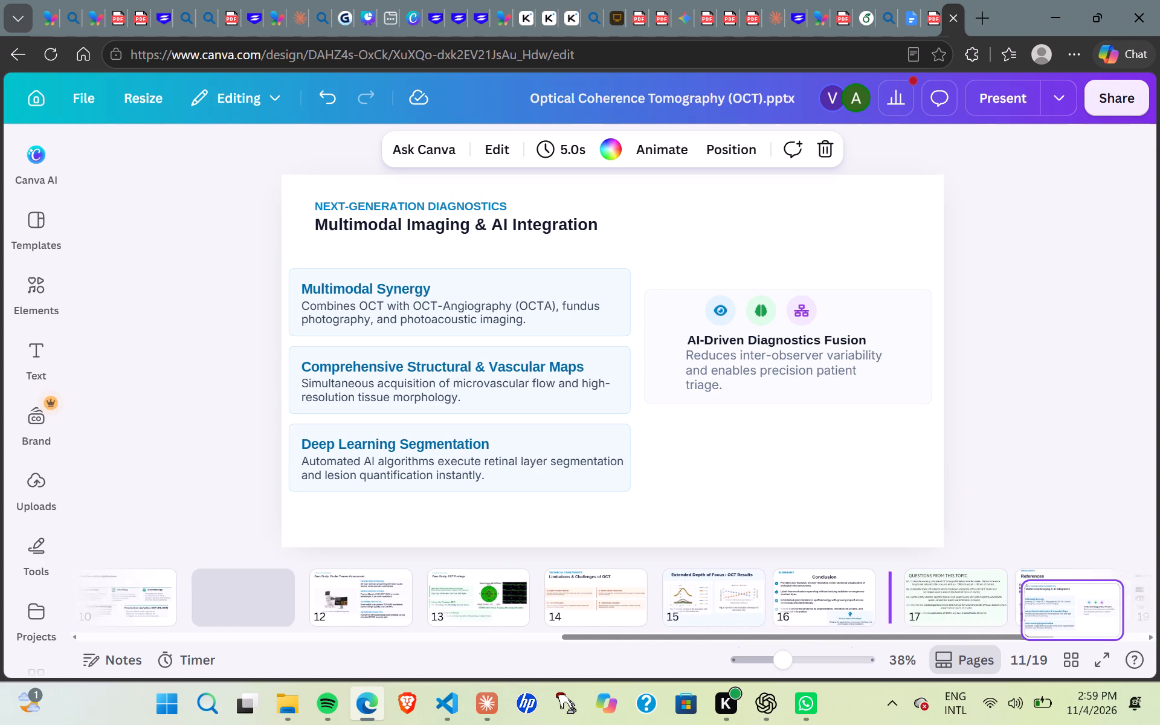
drag(1058, 614, 749, 605)
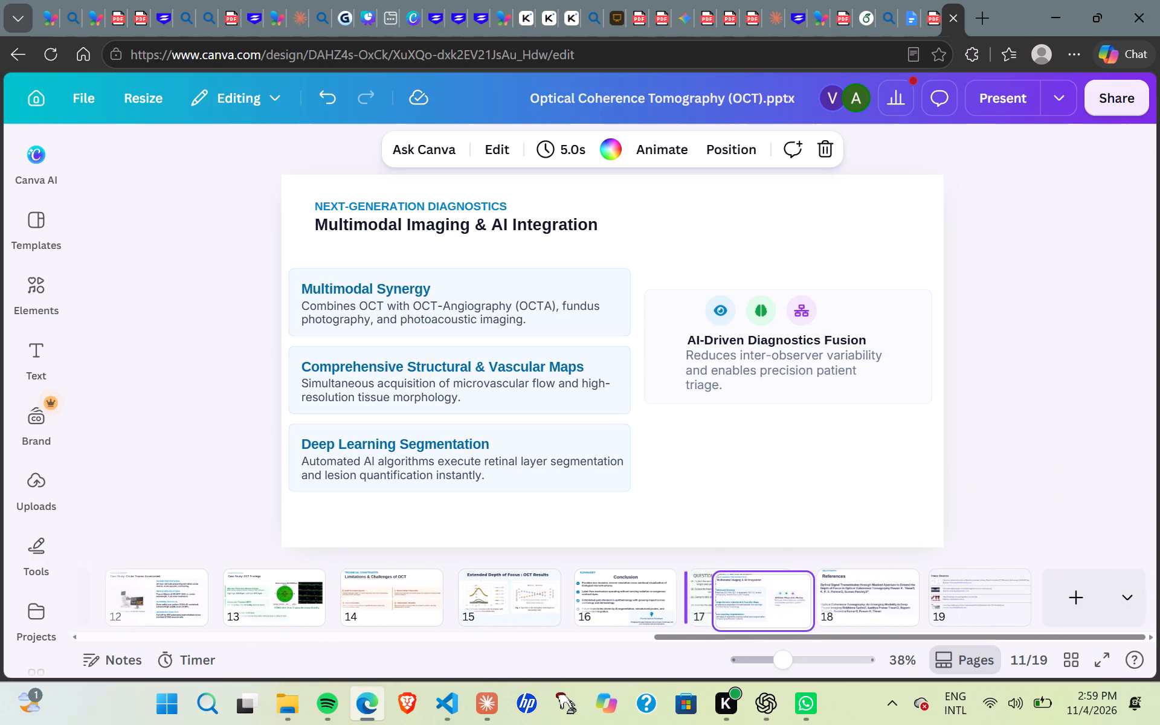
drag(749, 605, 582, 601)
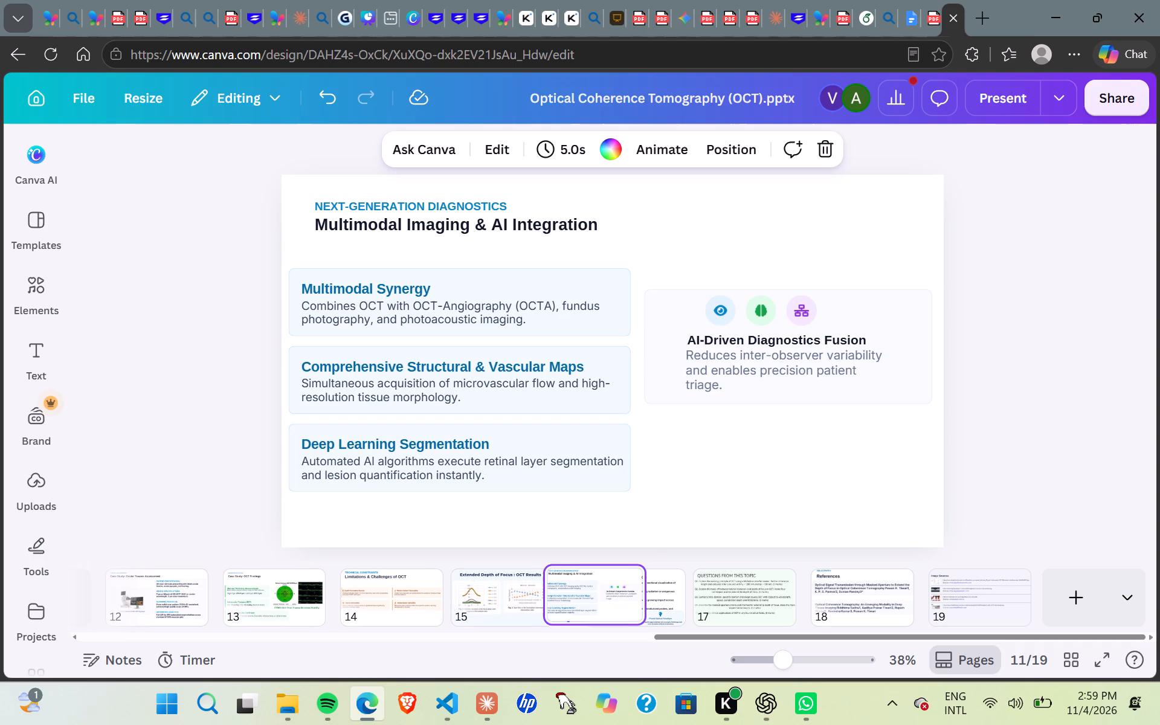
drag(582, 601, 584, 602)
Review the Canva slides from Limitations & Challenges of OCT through Conclusion, and compare them with script sections 6 to 9.
click(358, 593)
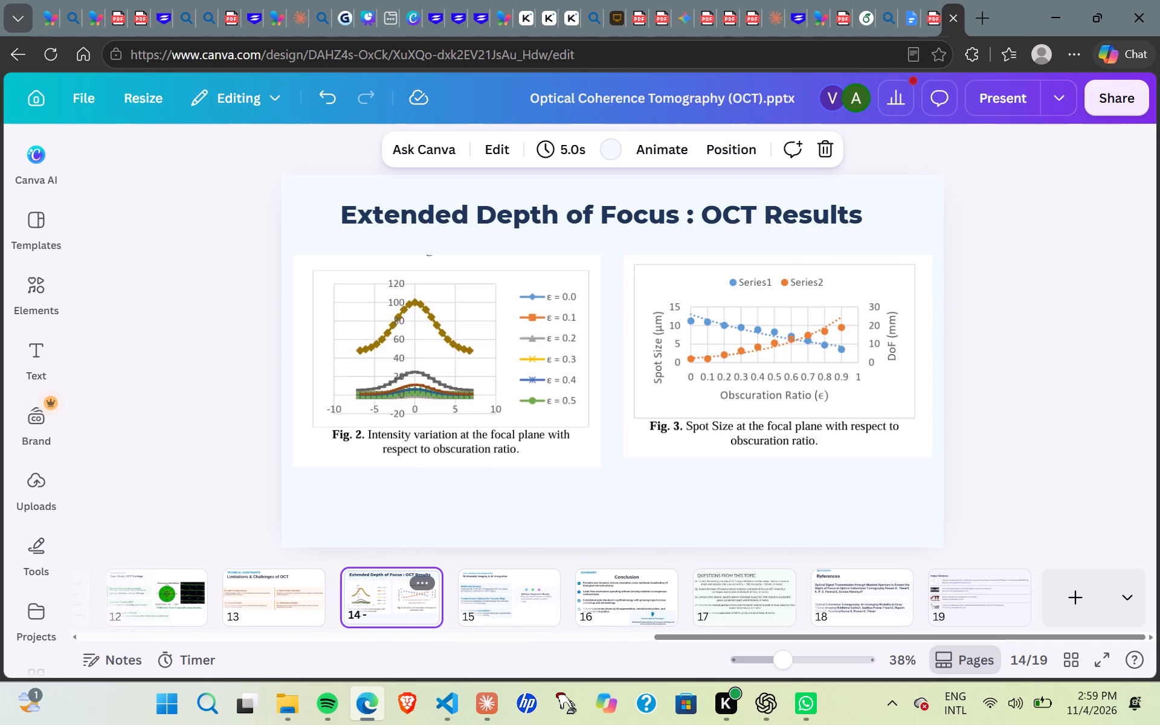
click(301, 604)
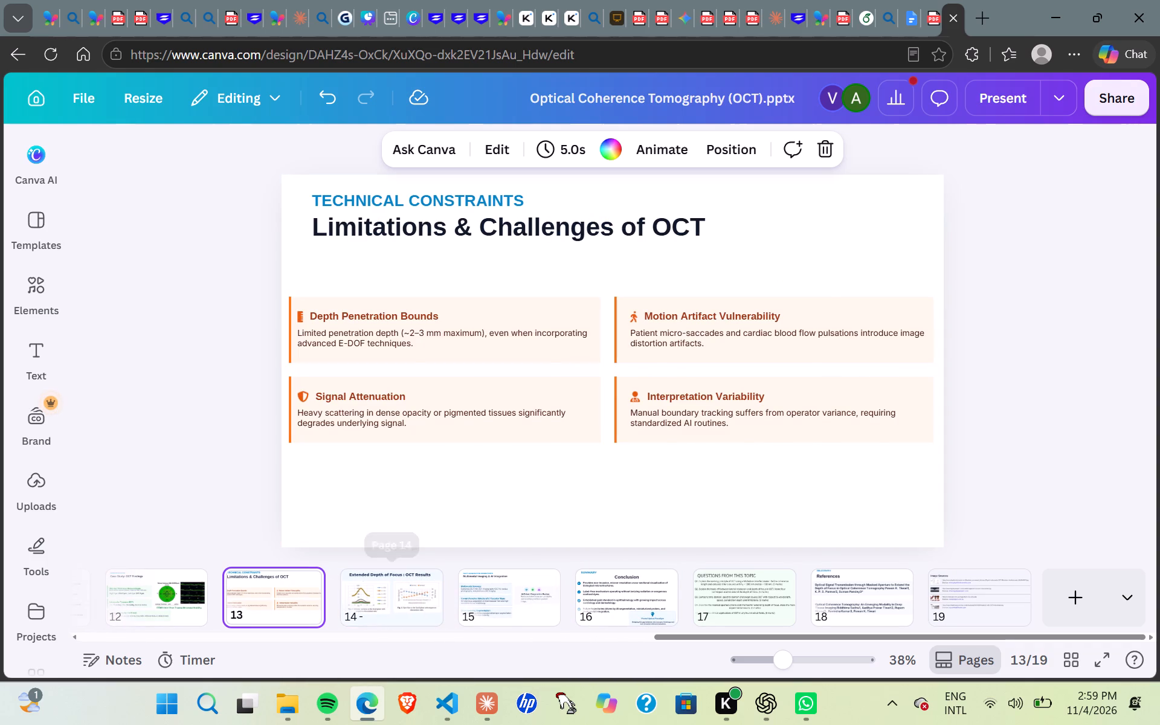
click(372, 608)
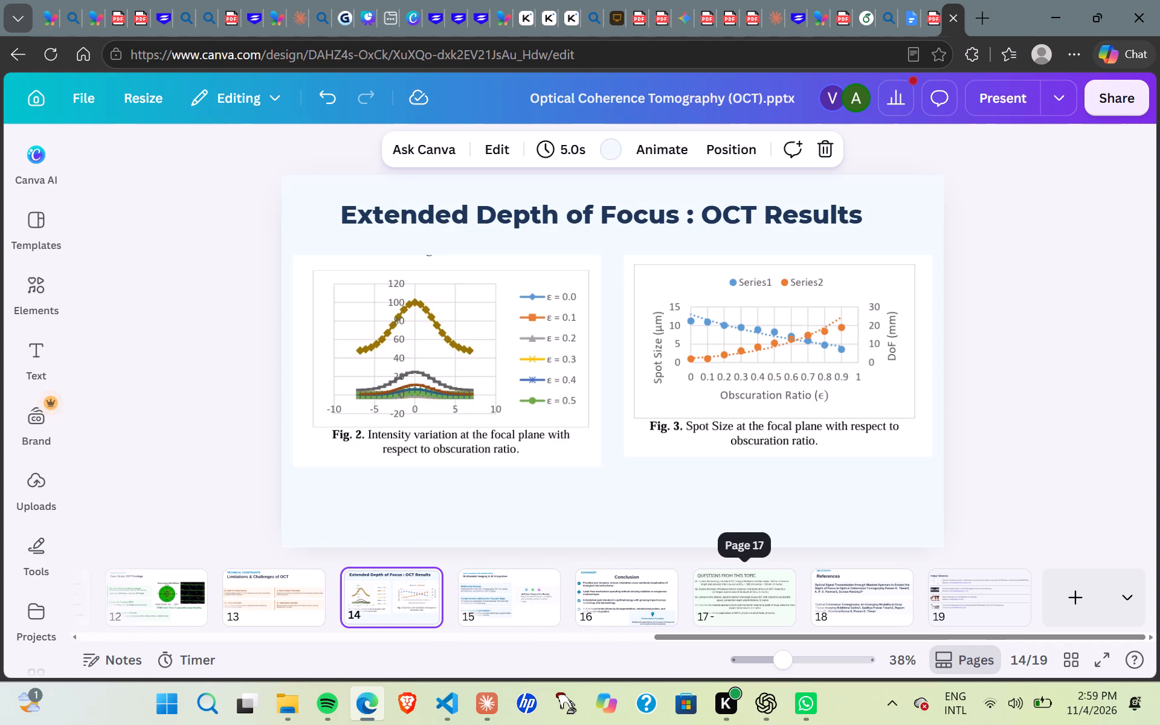
click(517, 615)
click(599, 609)
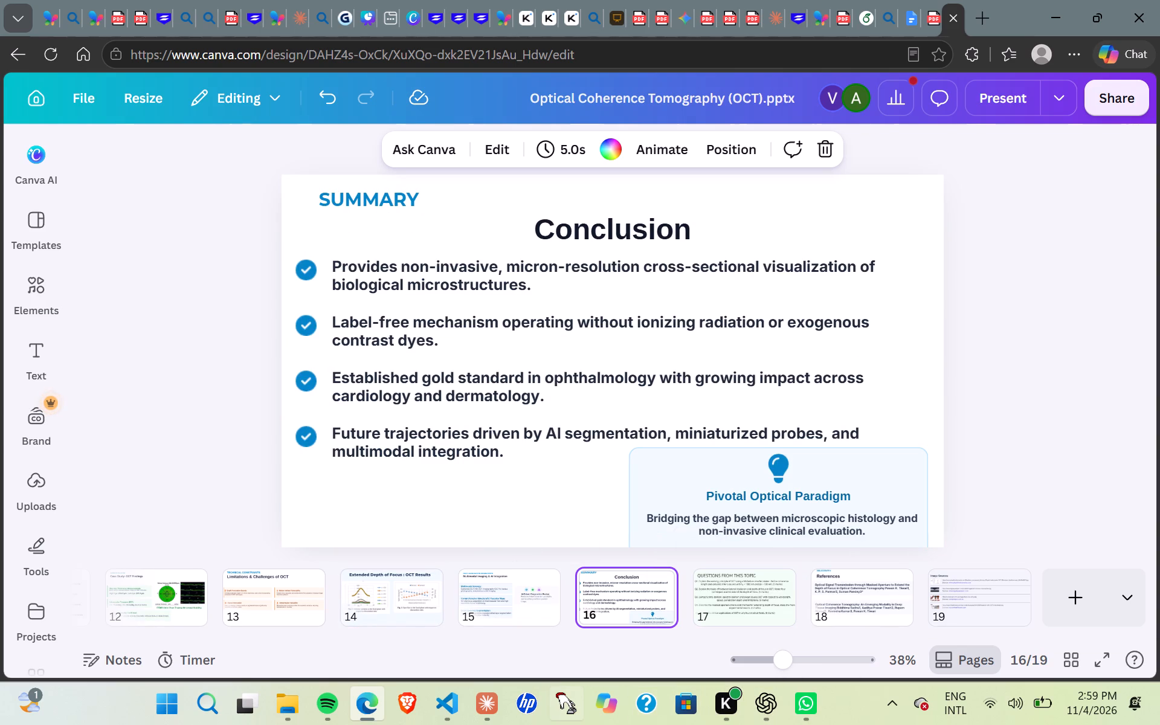
click(913, 10)
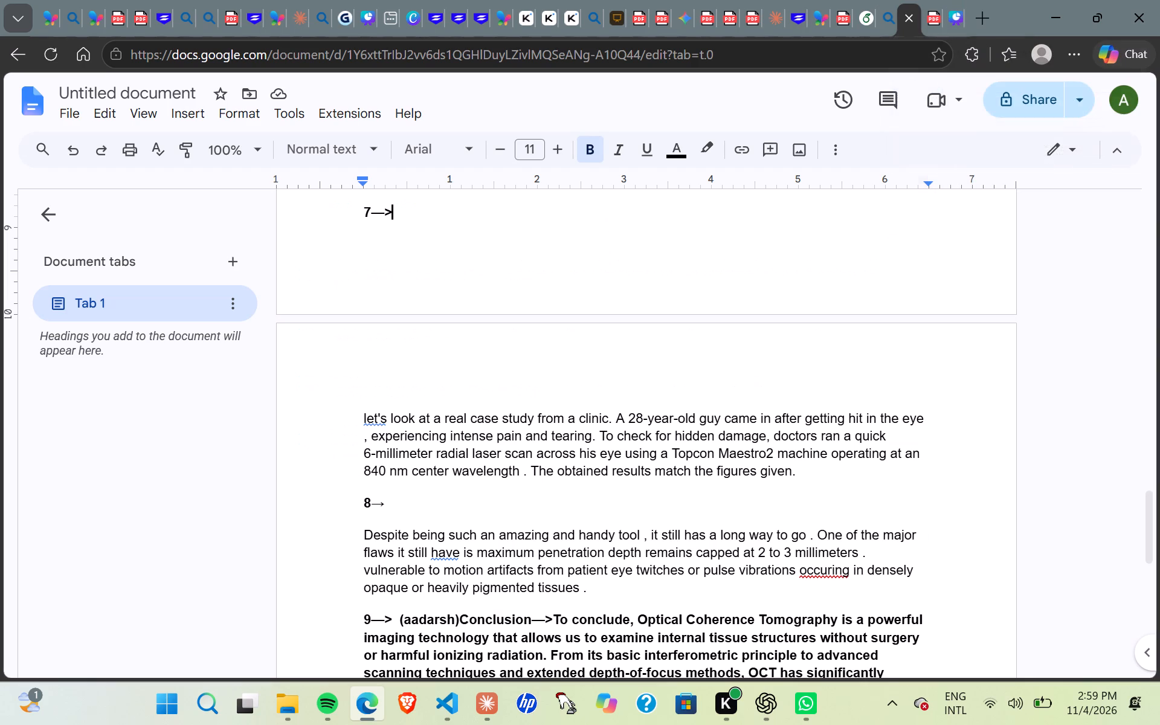
scroll(719, 361, down, 1)
scroll(689, 382, up, 2)
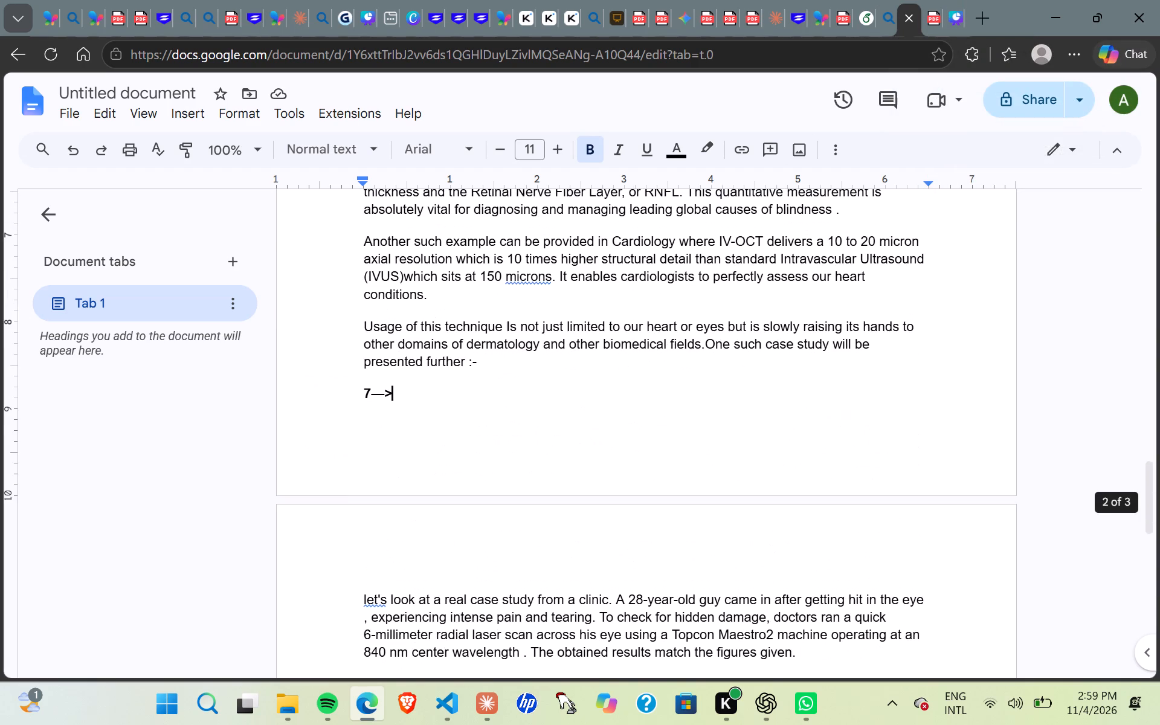
scroll(630, 405, up, 1)
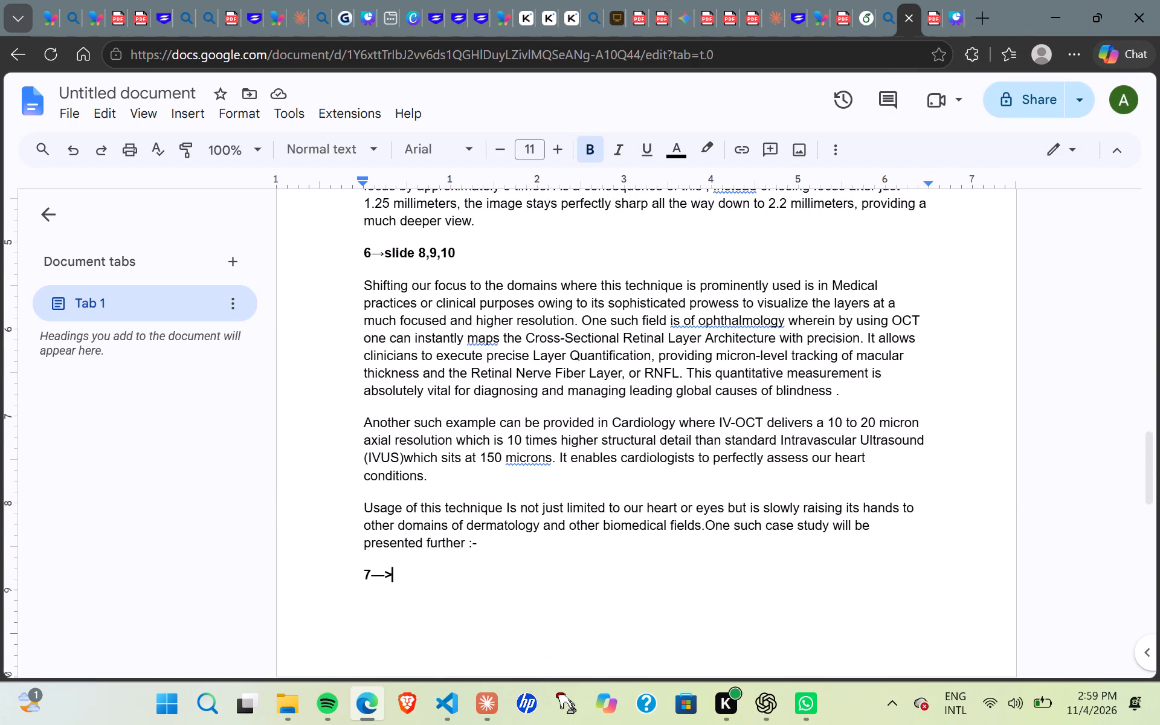
Check the two Case Study slides in Canva, and label section 7 of the script "slide 11,12".
text(slide)
key(space)
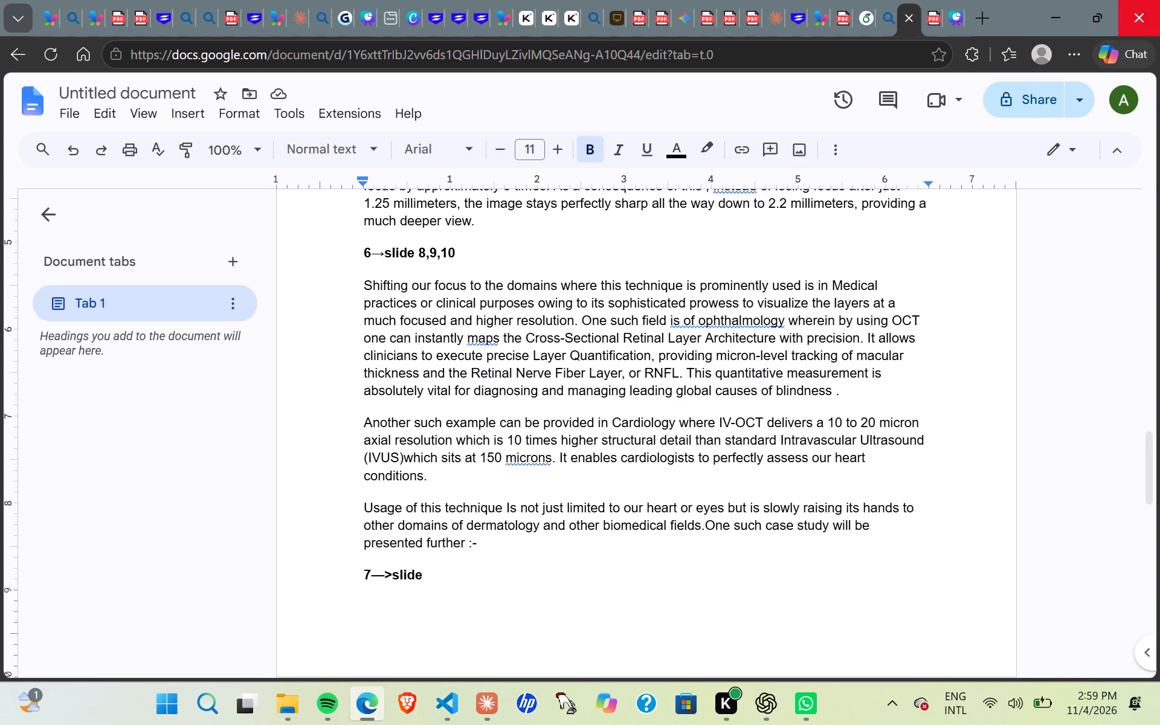
click(945, 28)
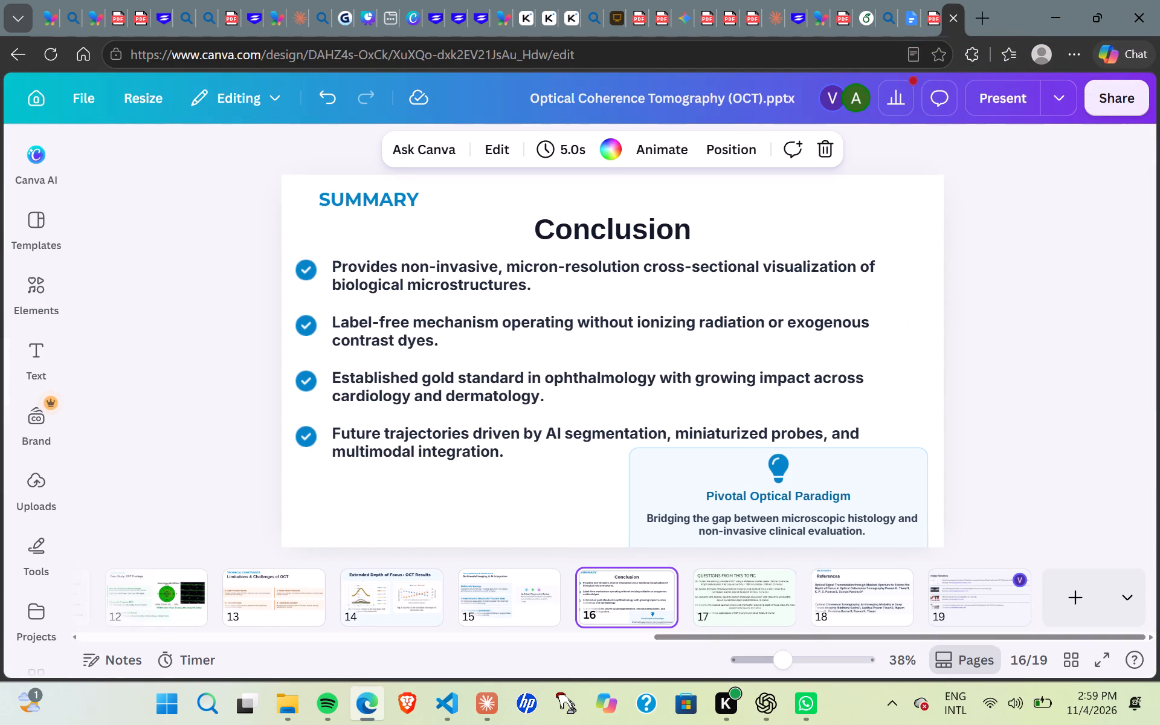
click(299, 634)
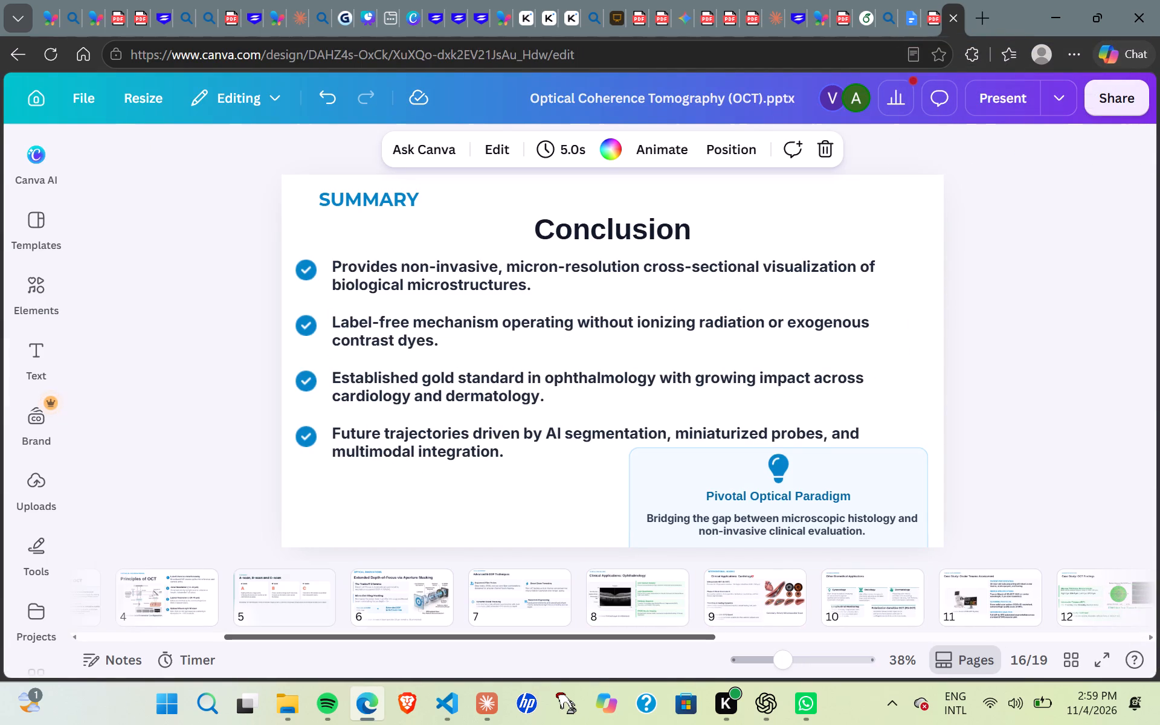
drag(325, 641, 434, 648)
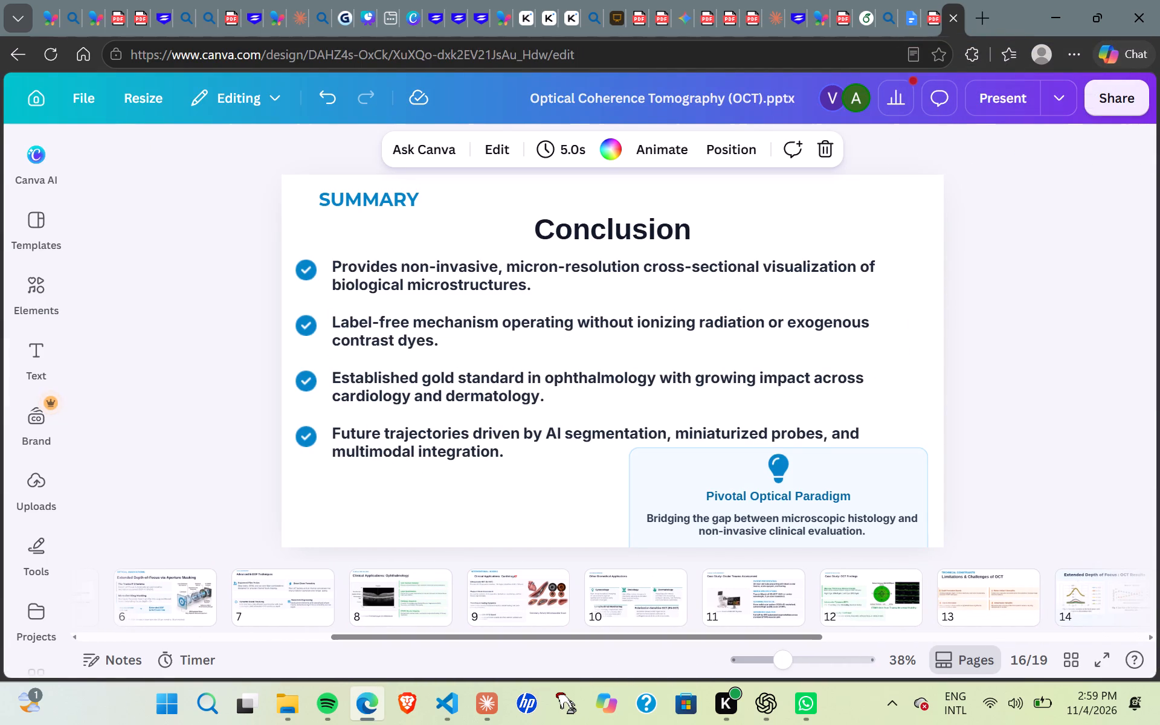
click(744, 586)
click(735, 590)
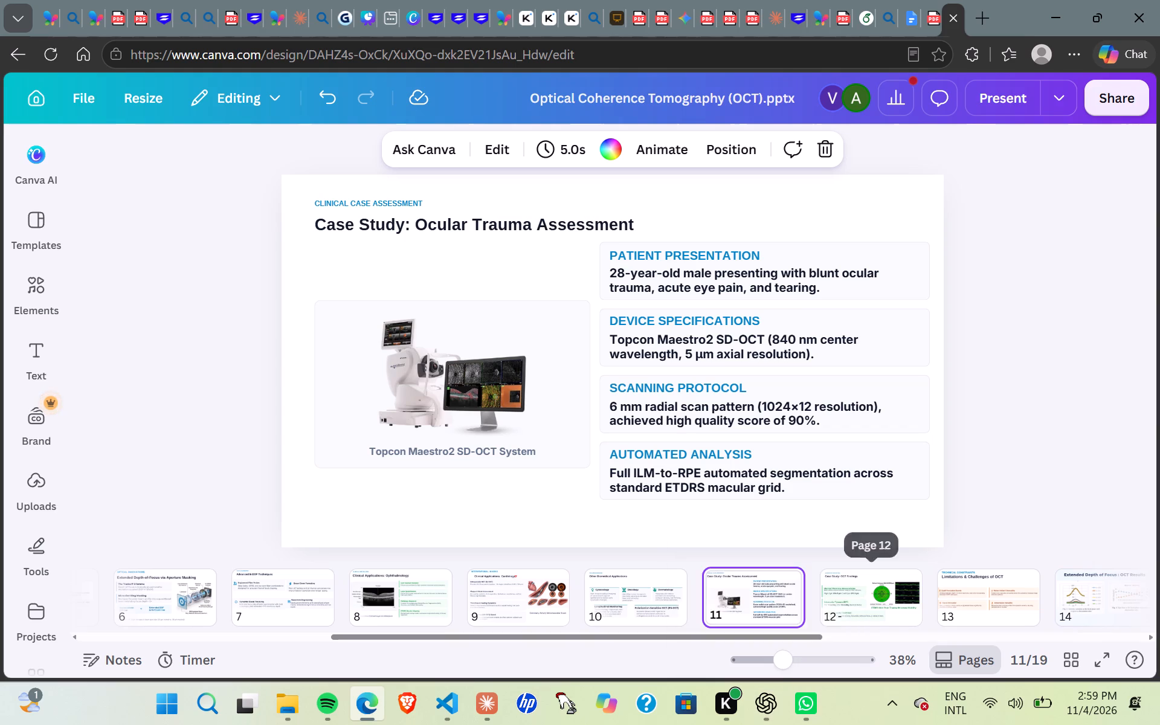
drag(895, 586, 895, 593)
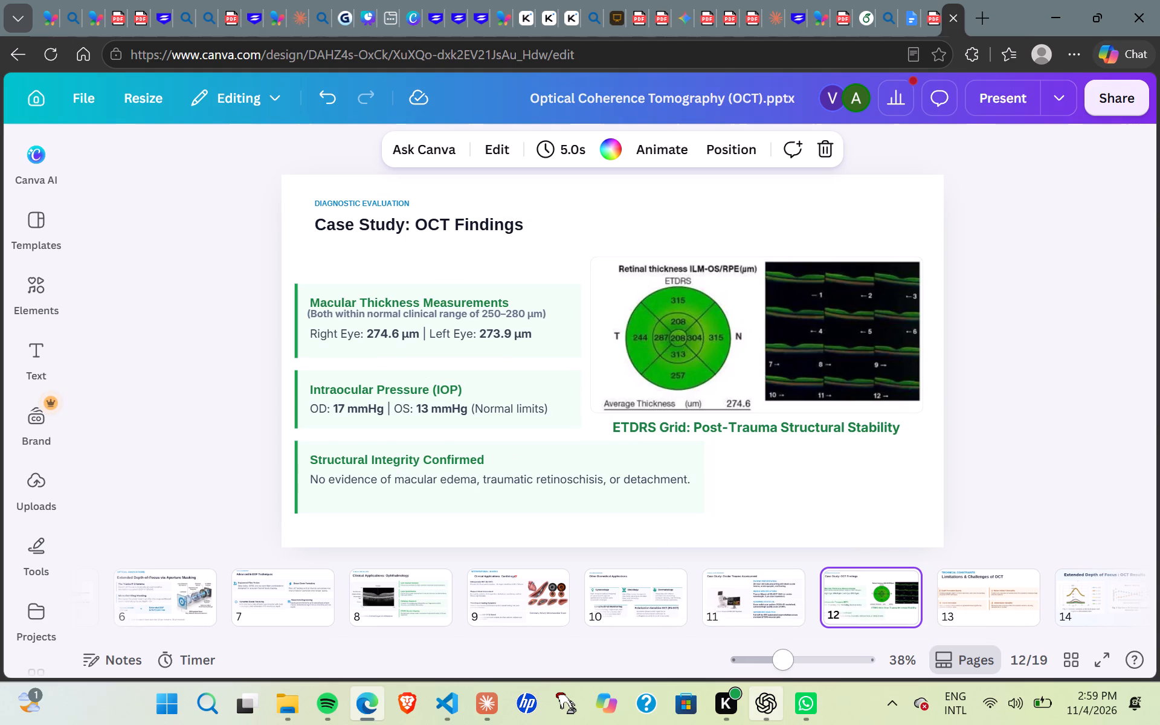
click(904, 26)
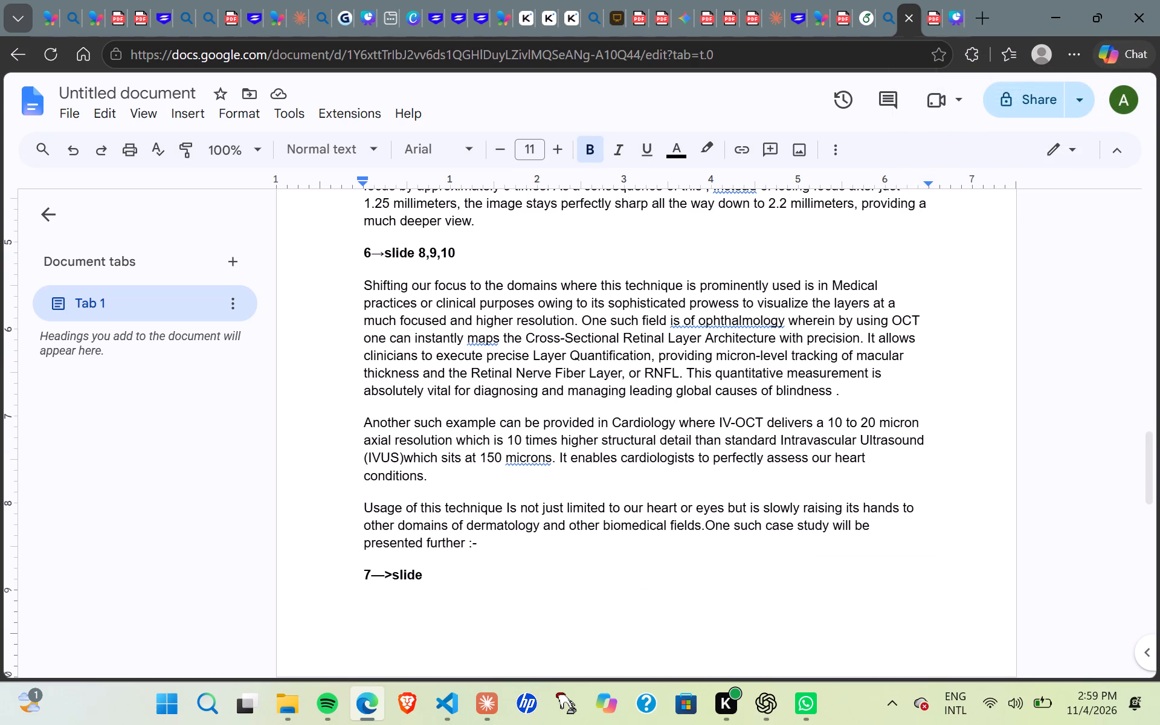
text(11,12)
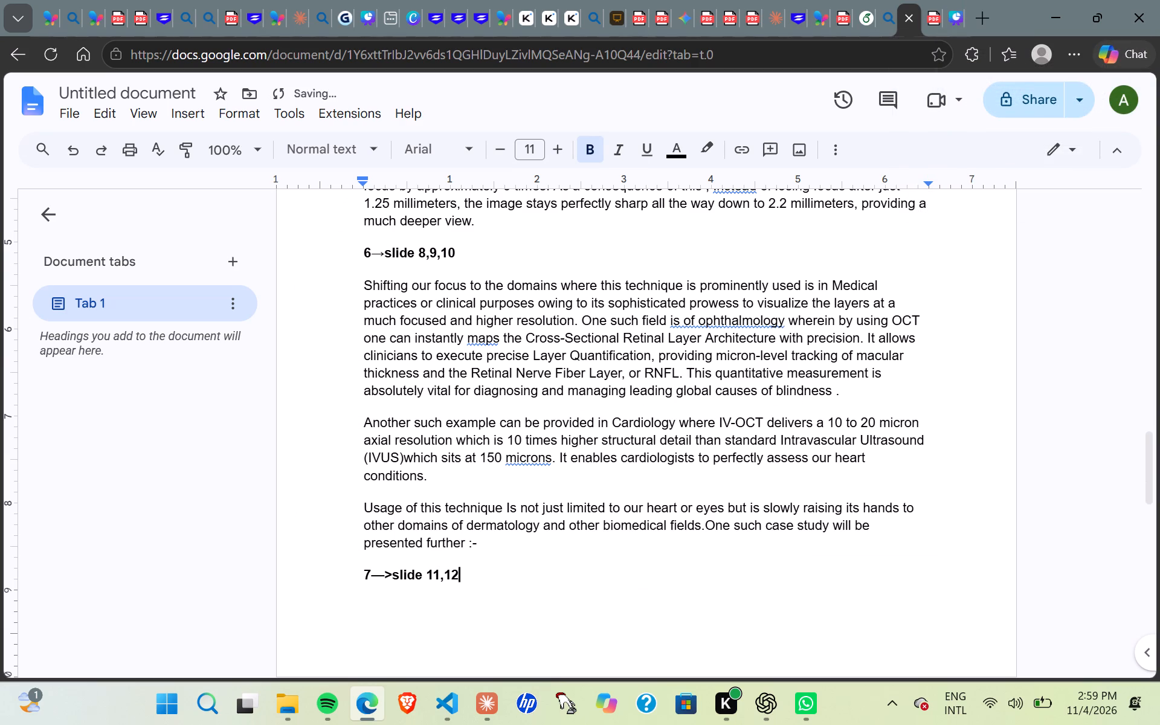
Place the cursor after section 8's arrow in the script, and switch to the OCT presentation conversation in ChatGPT.
scroll(552, 500, down, 2)
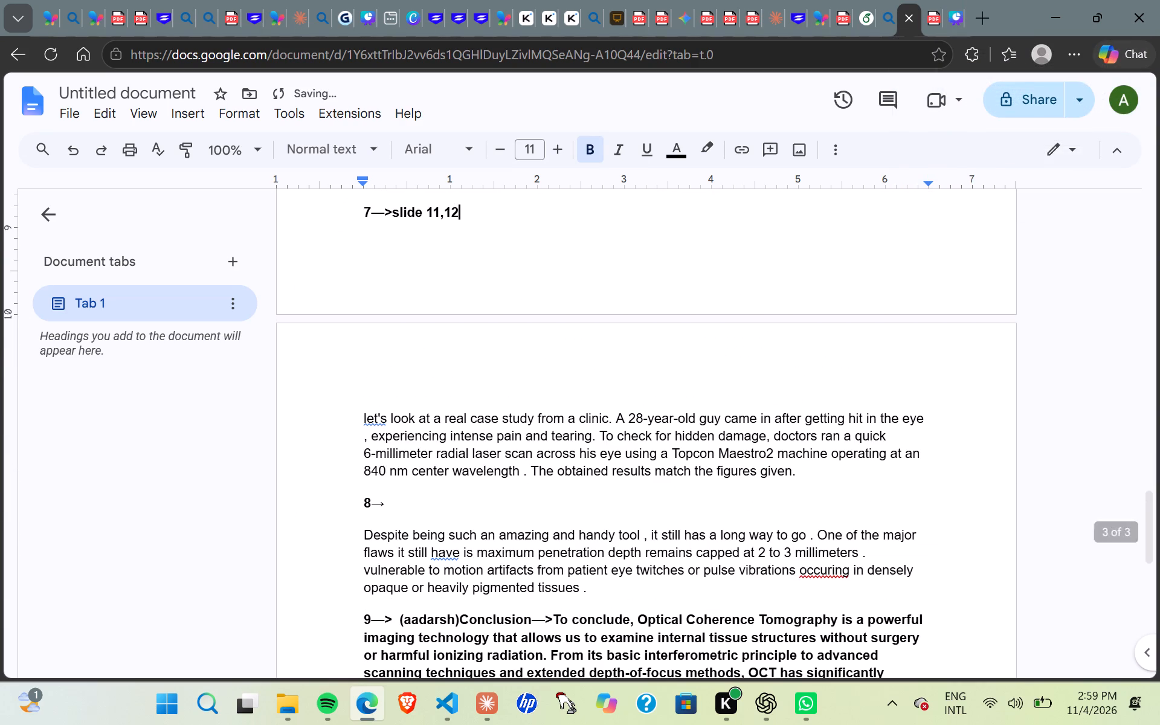
scroll(541, 463, down, 1)
click(429, 333)
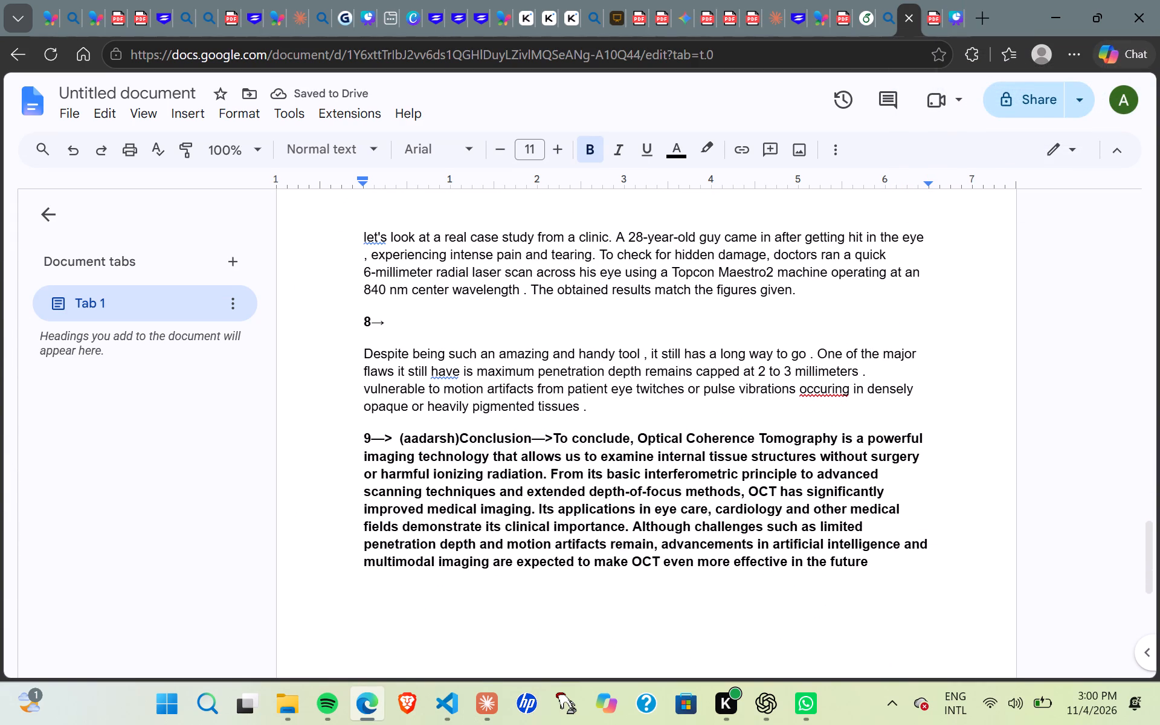
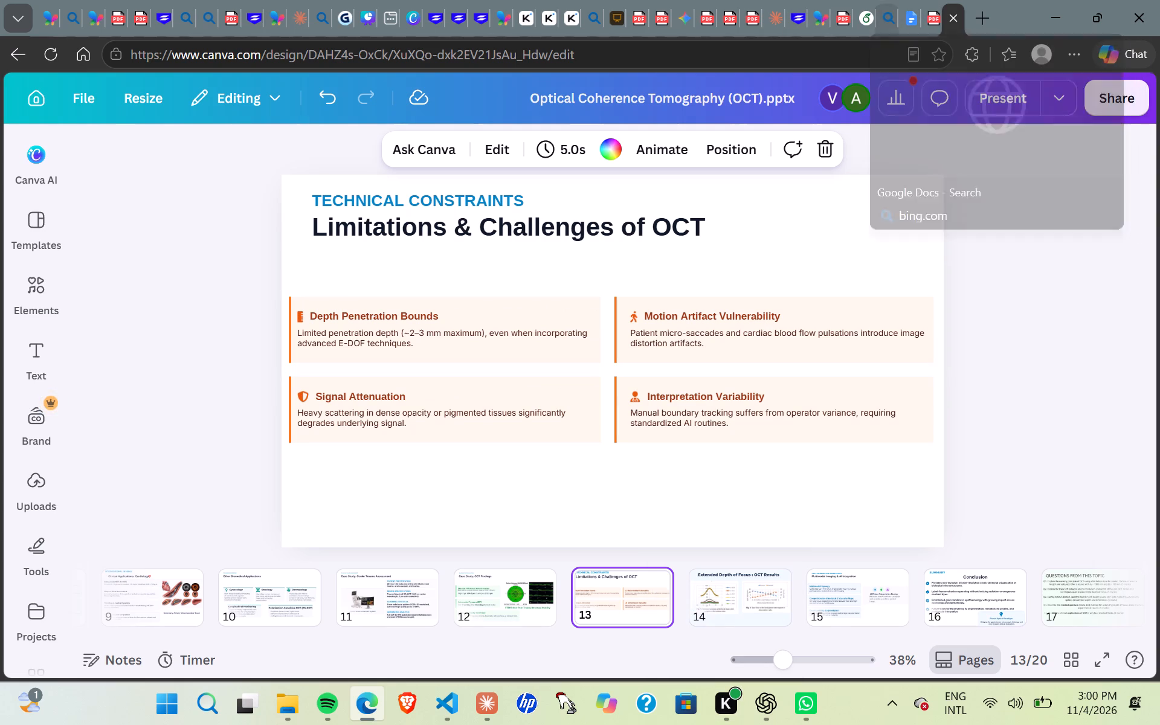
click(904, 32)
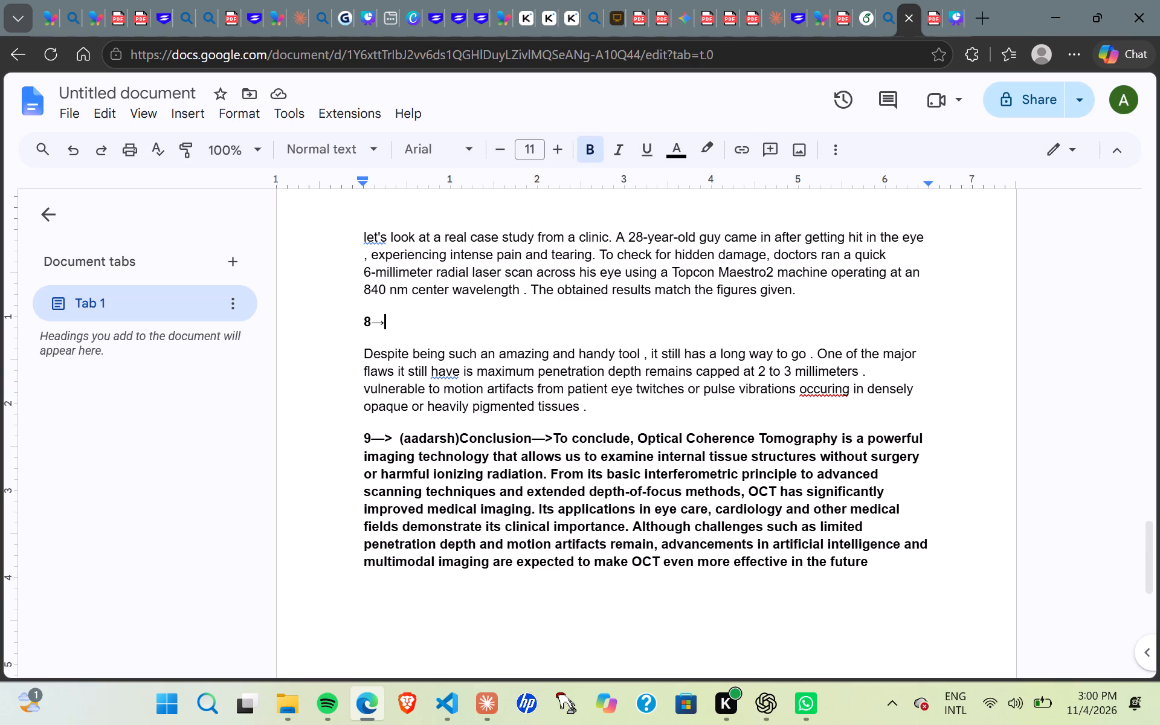
text(slide 13)
Label section 9 of the script "slide 15,16" after its arrow, before the presenter's name.
click(467, 434)
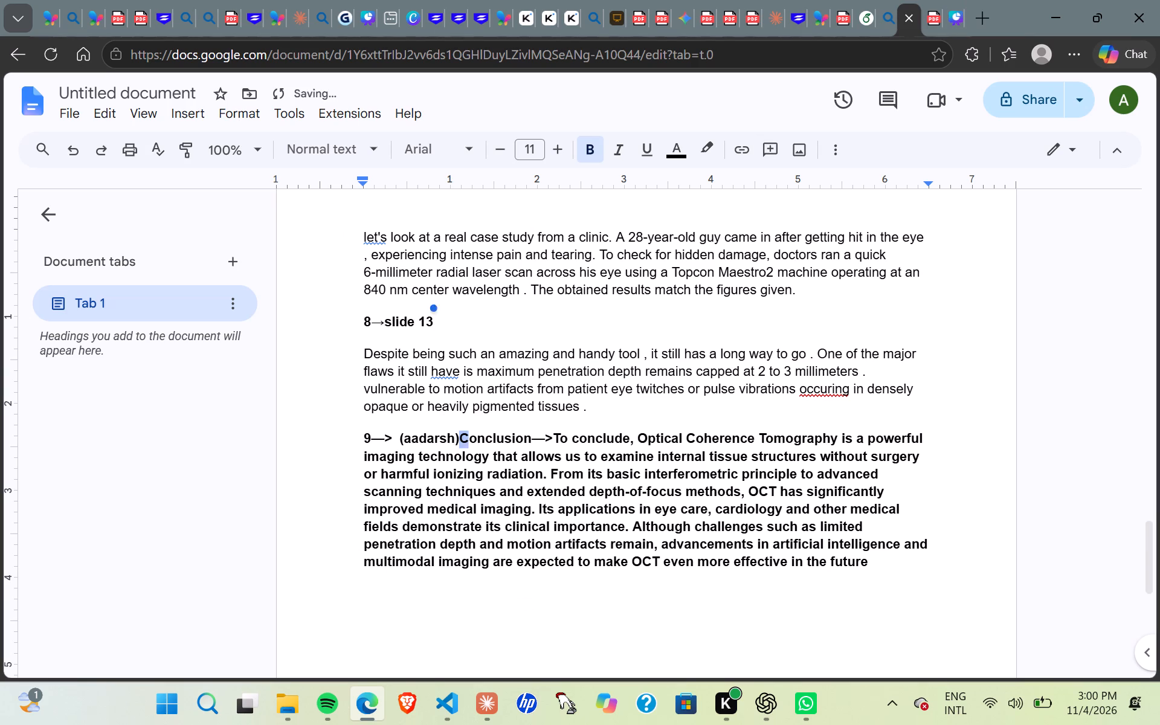
click(389, 438)
text(slide)
key(space)
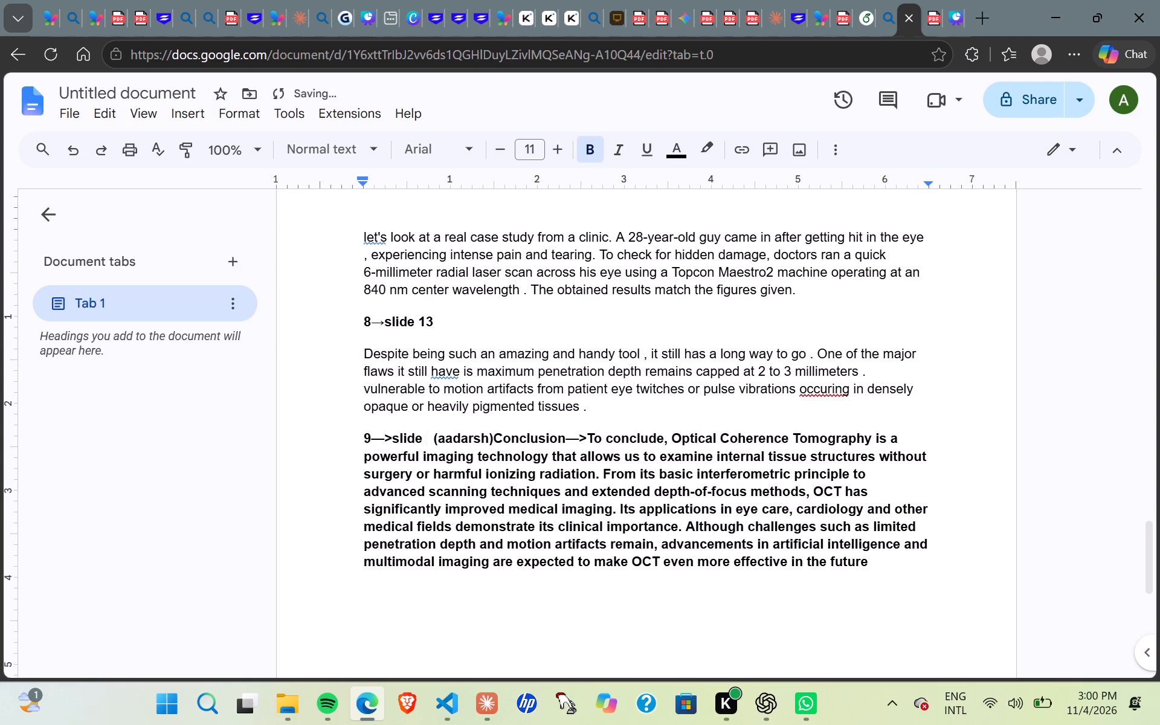
text(15)
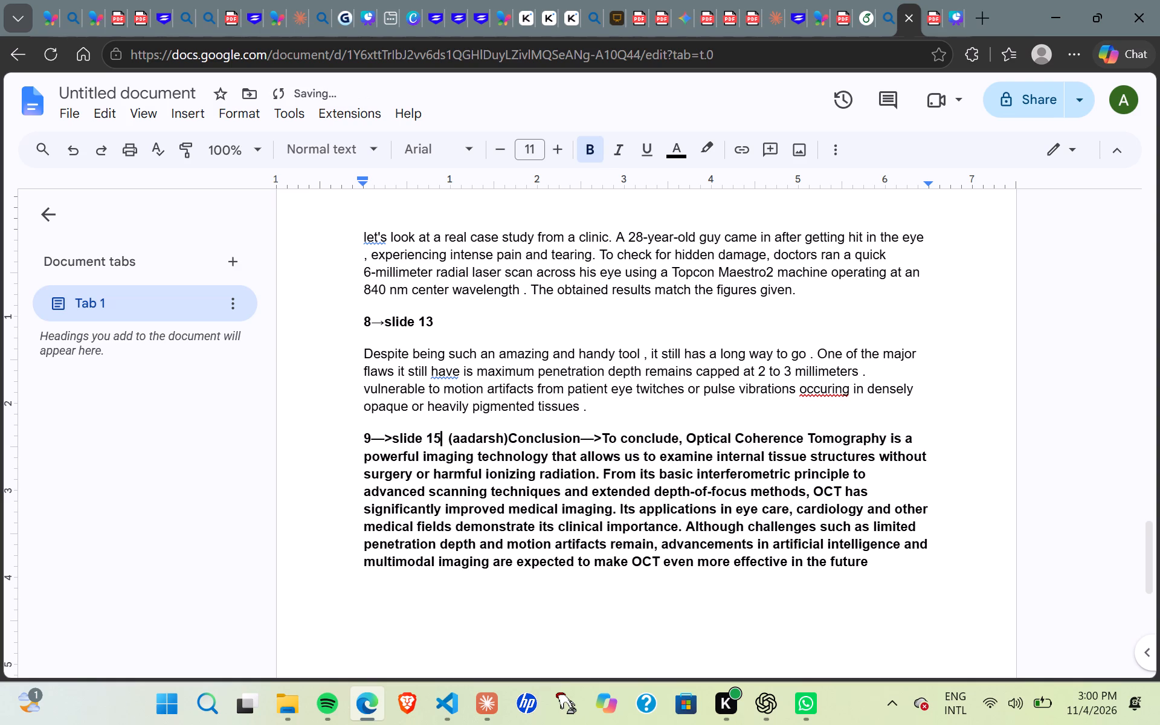
text(,16)
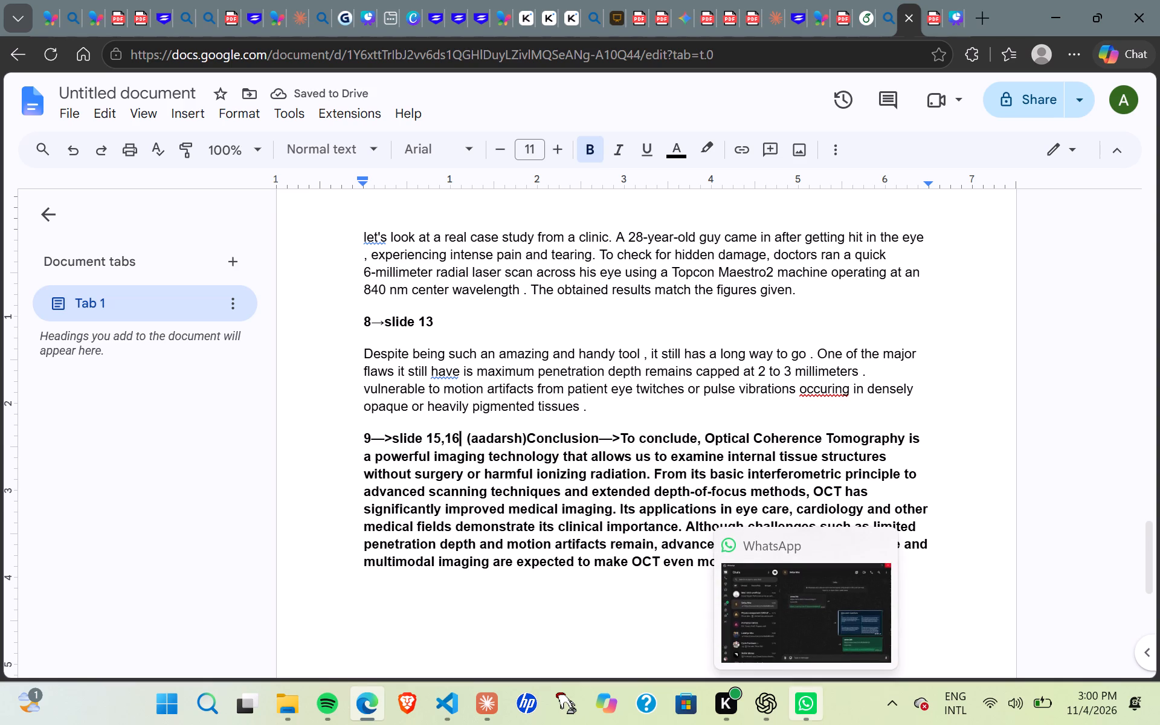
Recheck the closing slides in Canva, and change the second slide number in section 9's label to 14.
click(955, 18)
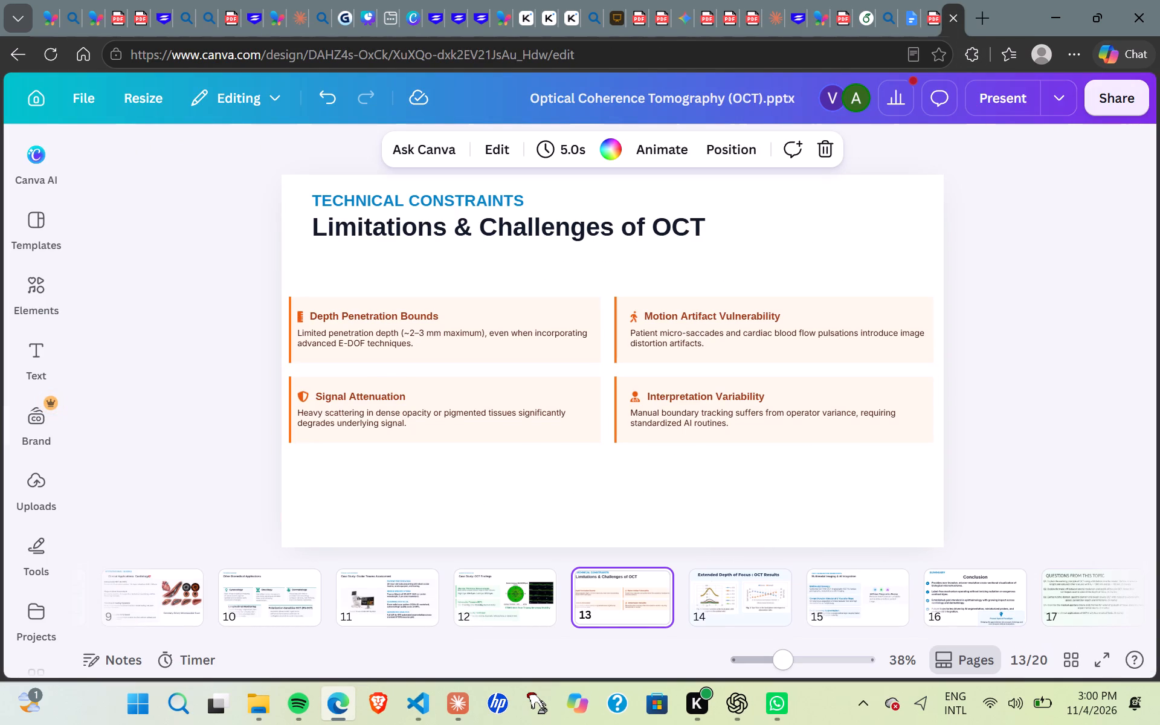
click(900, 7)
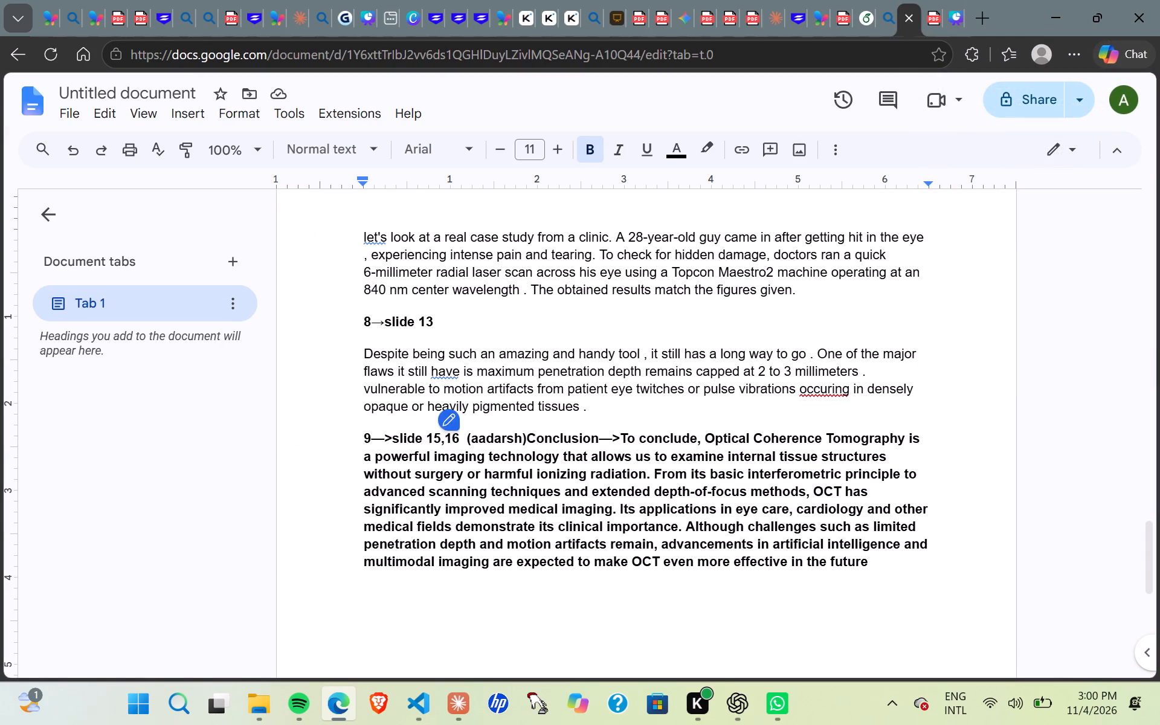
key(BackSpace)
key(4)
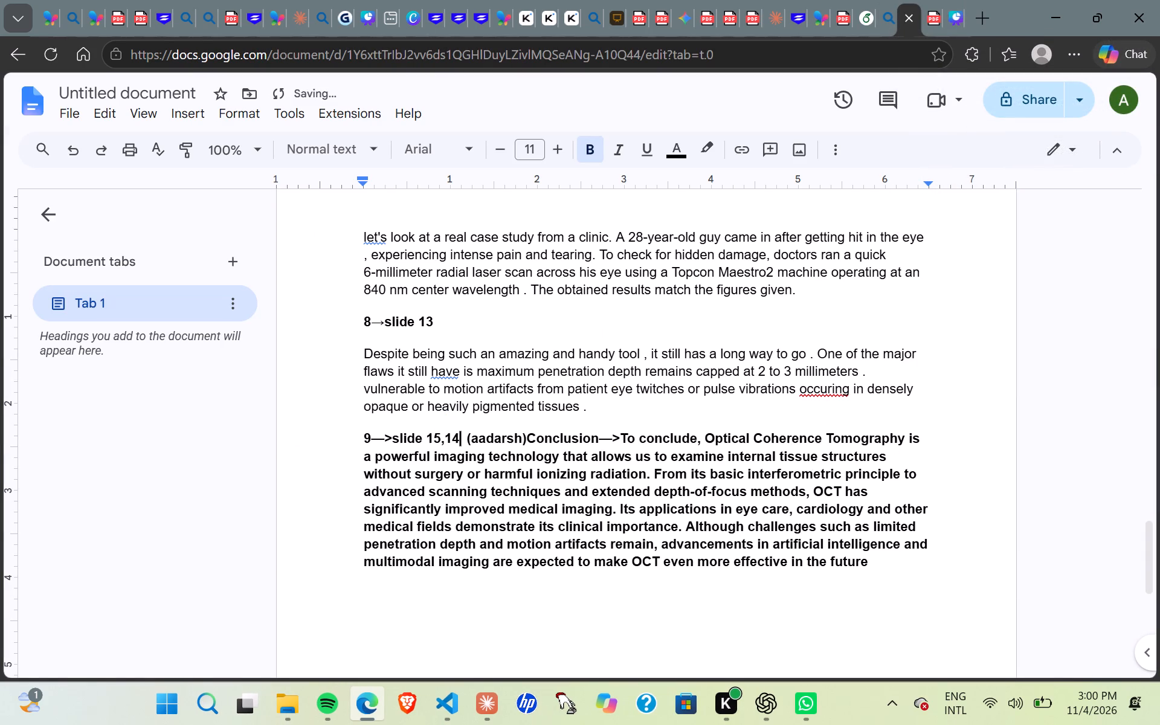
Review the whole script from section 1 to section 9, checking the slide label of each section.
scroll(947, 422, down, 1)
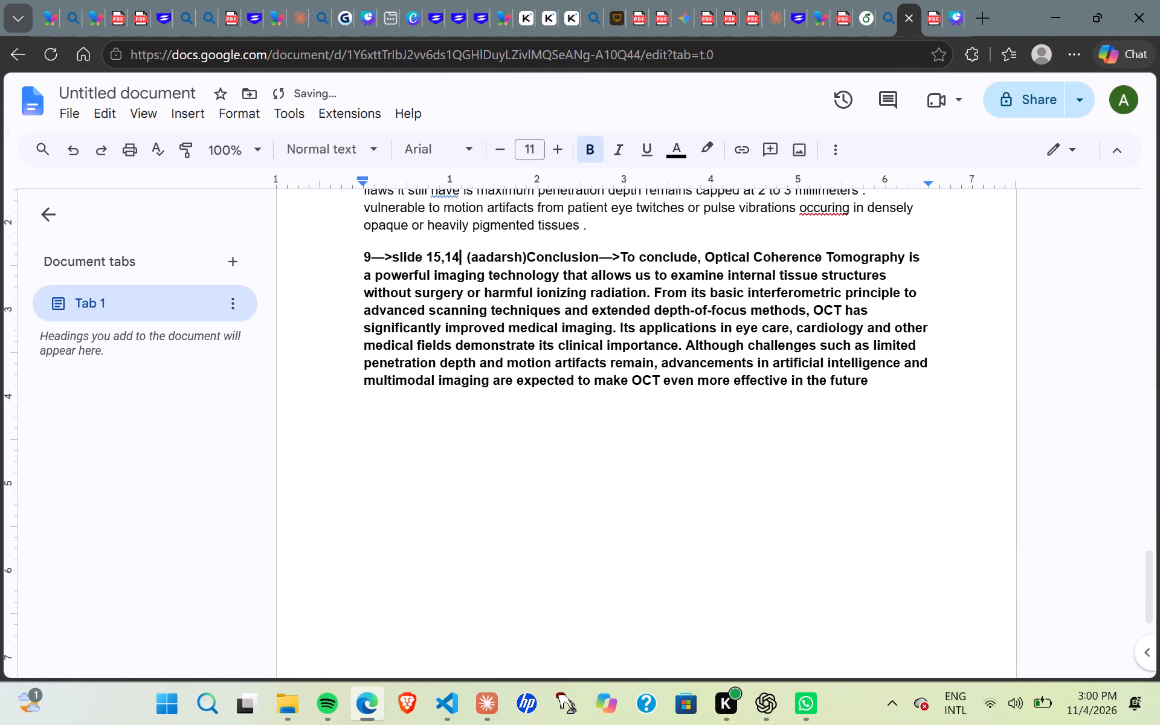
scroll(796, 572, up, 9)
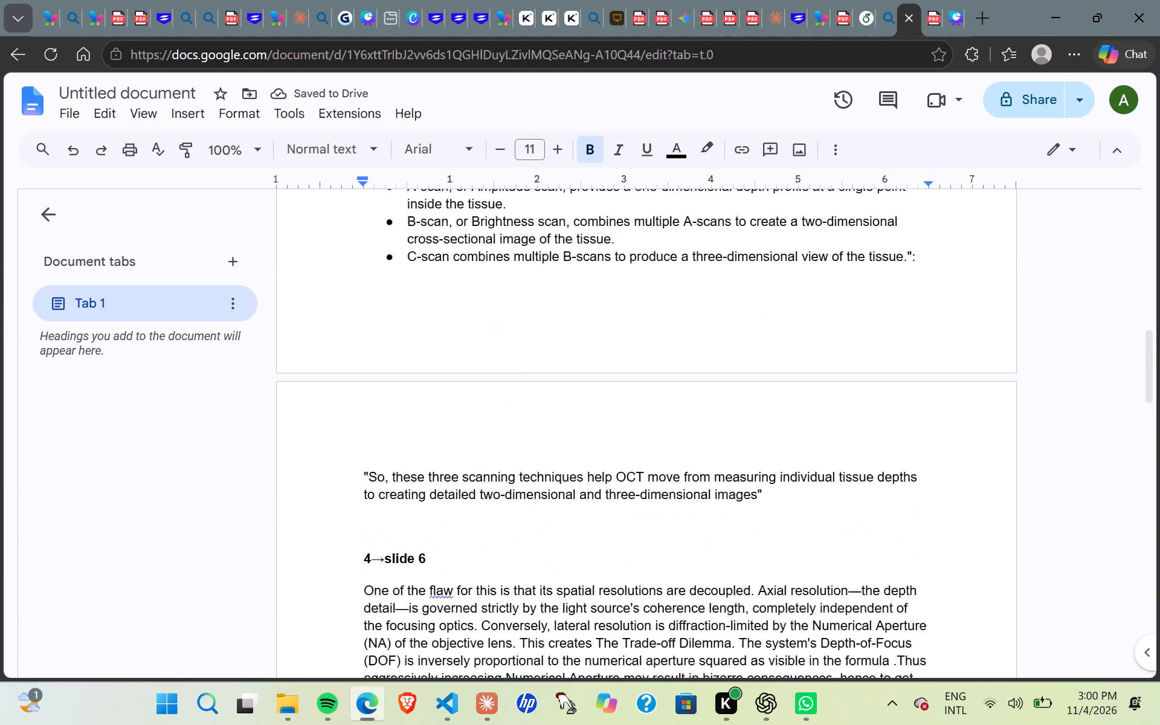
scroll(799, 572, up, 2)
scroll(813, 587, down, 3)
scroll(813, 587, up, 2)
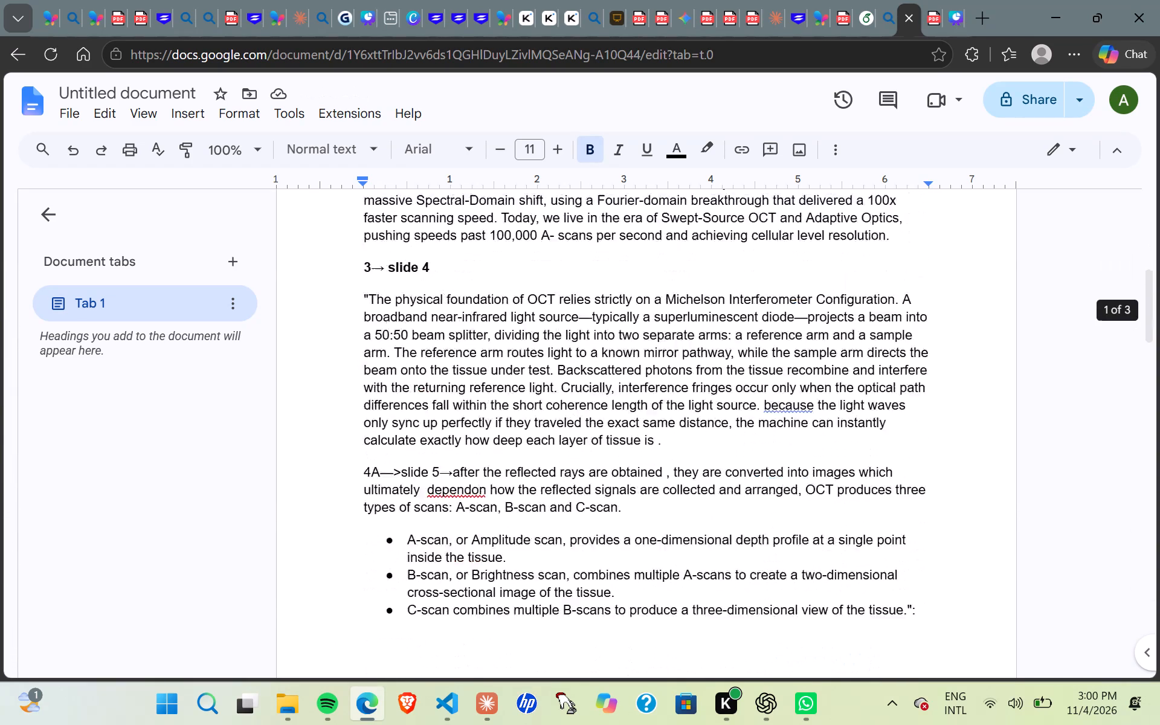
scroll(813, 587, up, 3)
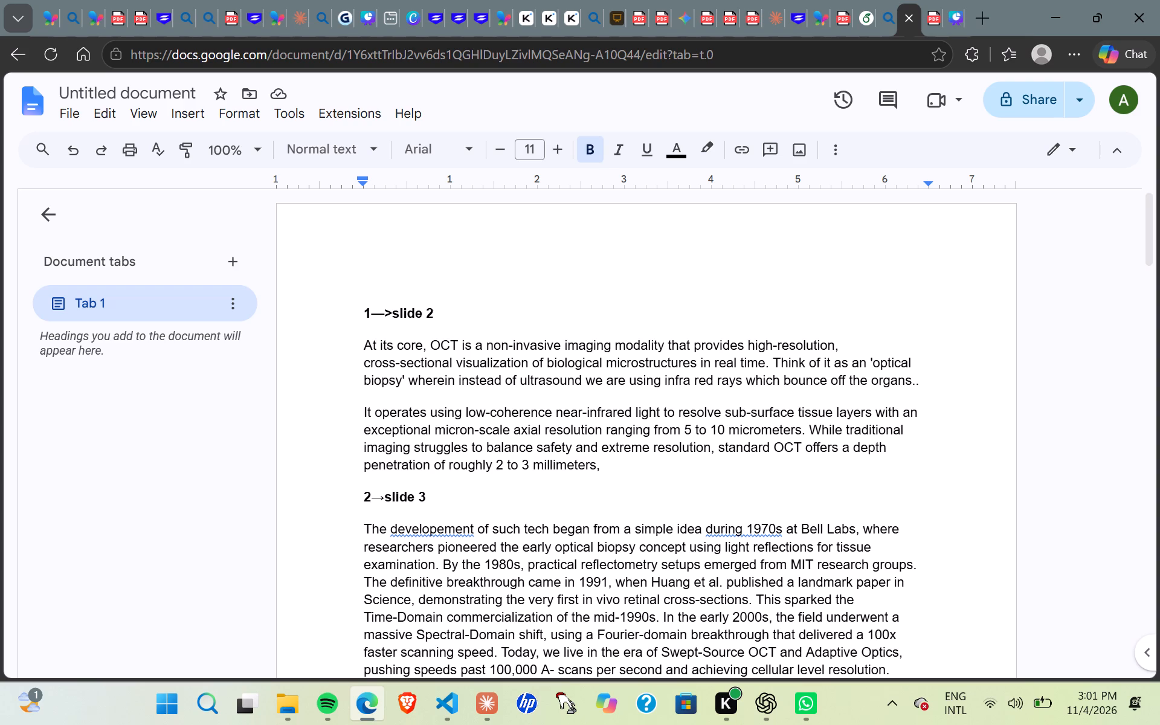
scroll(772, 651, down, 3)
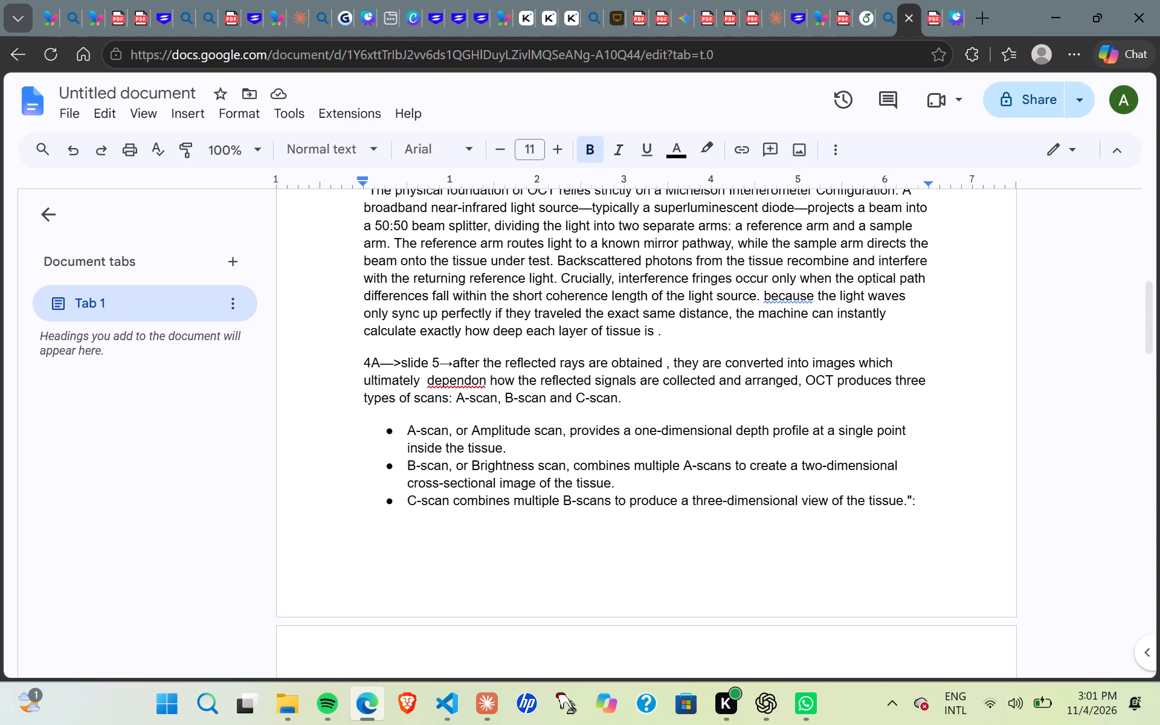
scroll(774, 651, down, 4)
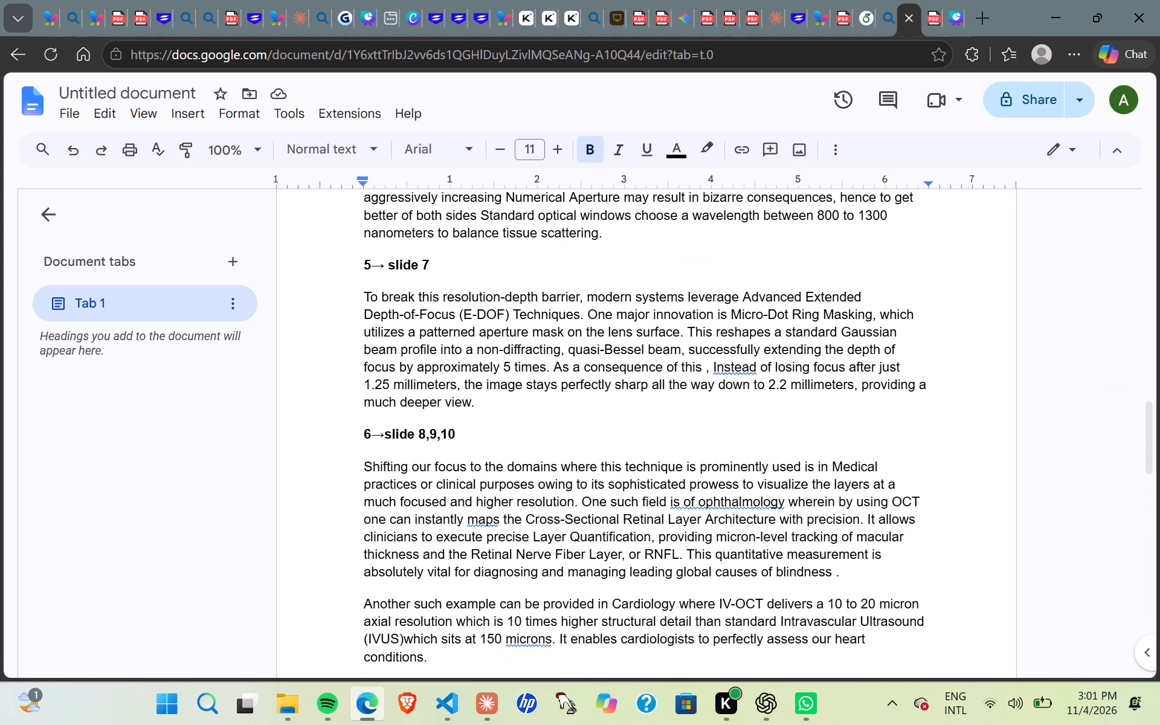
scroll(774, 651, down, 3)
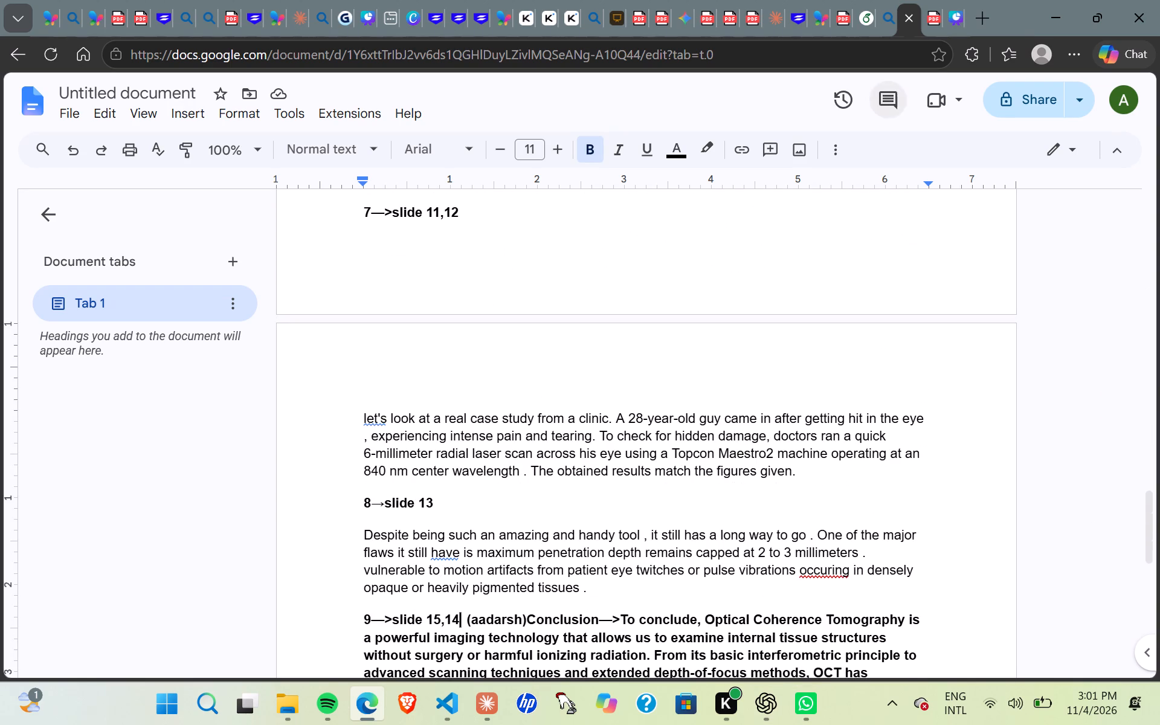
Check the slides around the Conclusion in the Canva deck, and delete the Extended Depth of Focus : OCT Results slide.
click(950, 19)
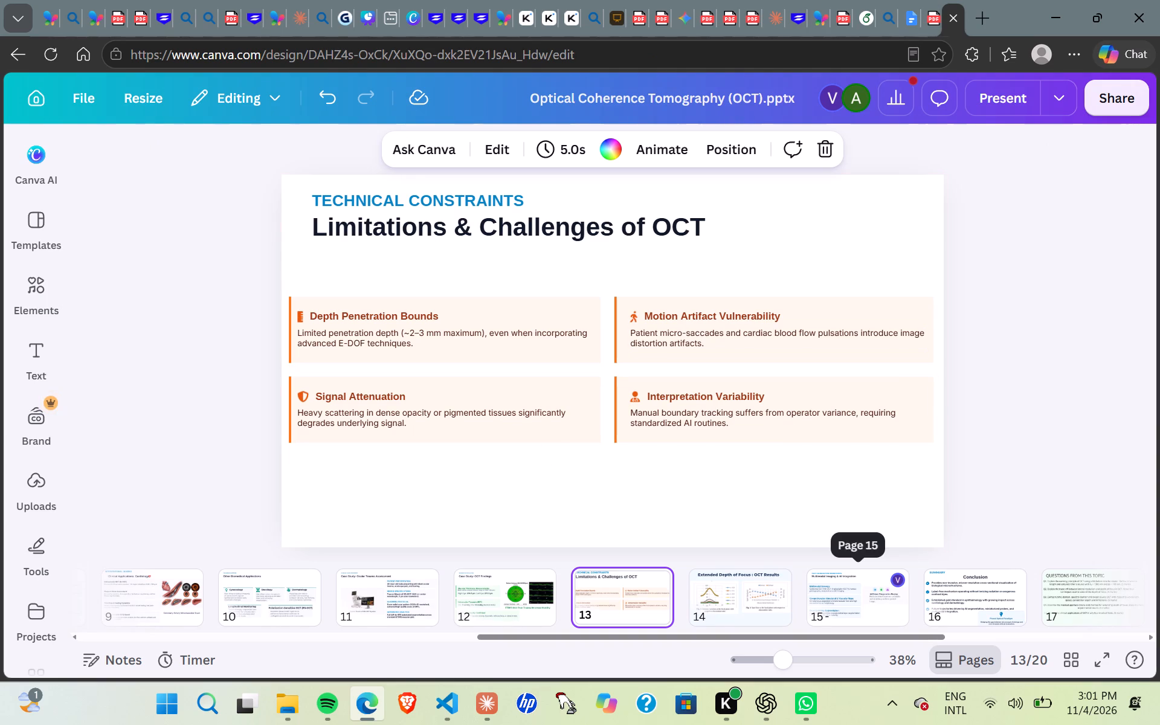
drag(859, 637, 1017, 587)
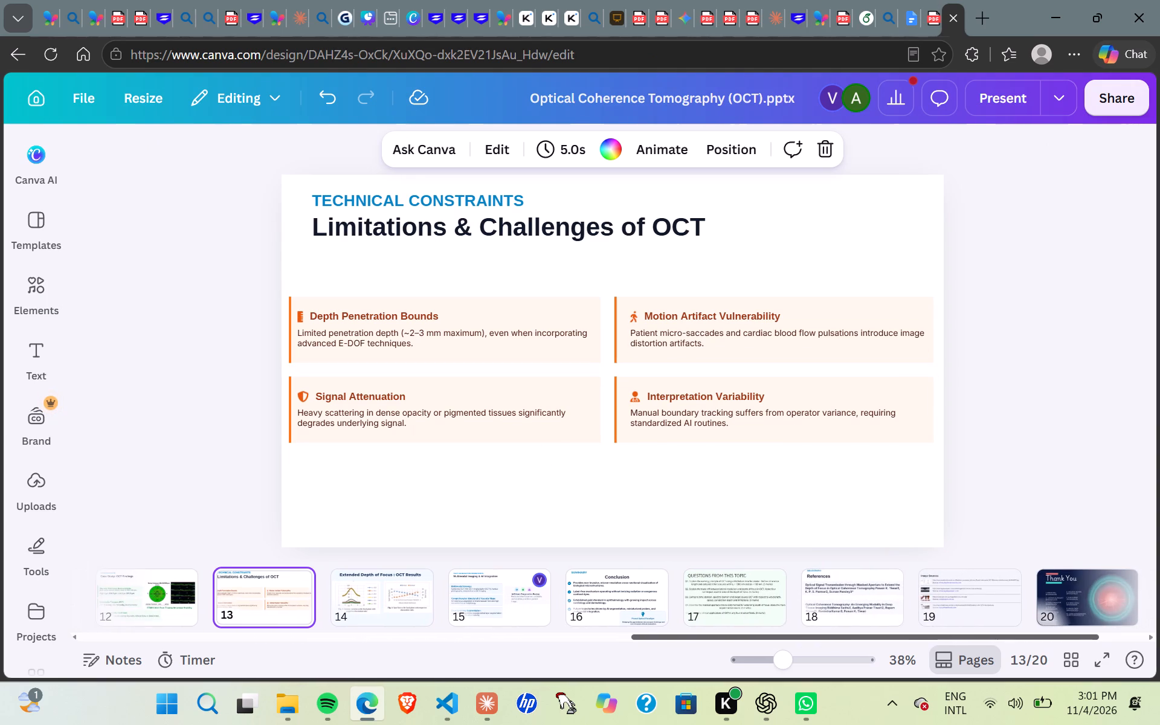
drag(1017, 587, 1017, 587)
click(630, 585)
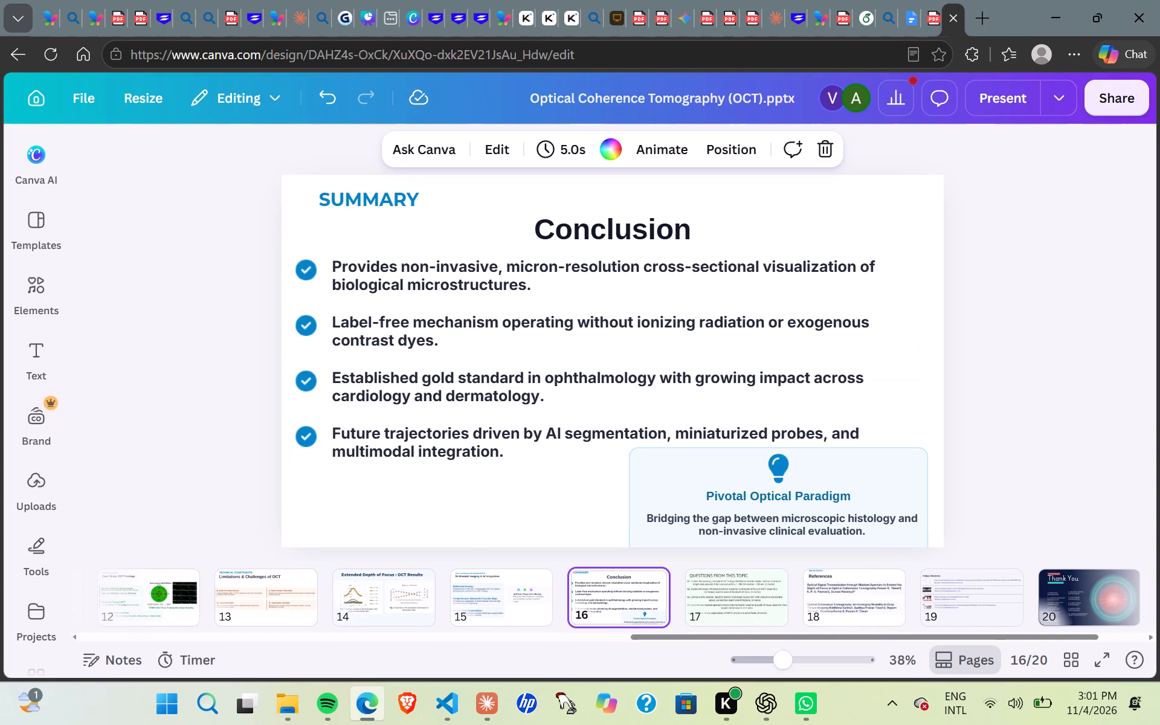
click(467, 598)
click(410, 585)
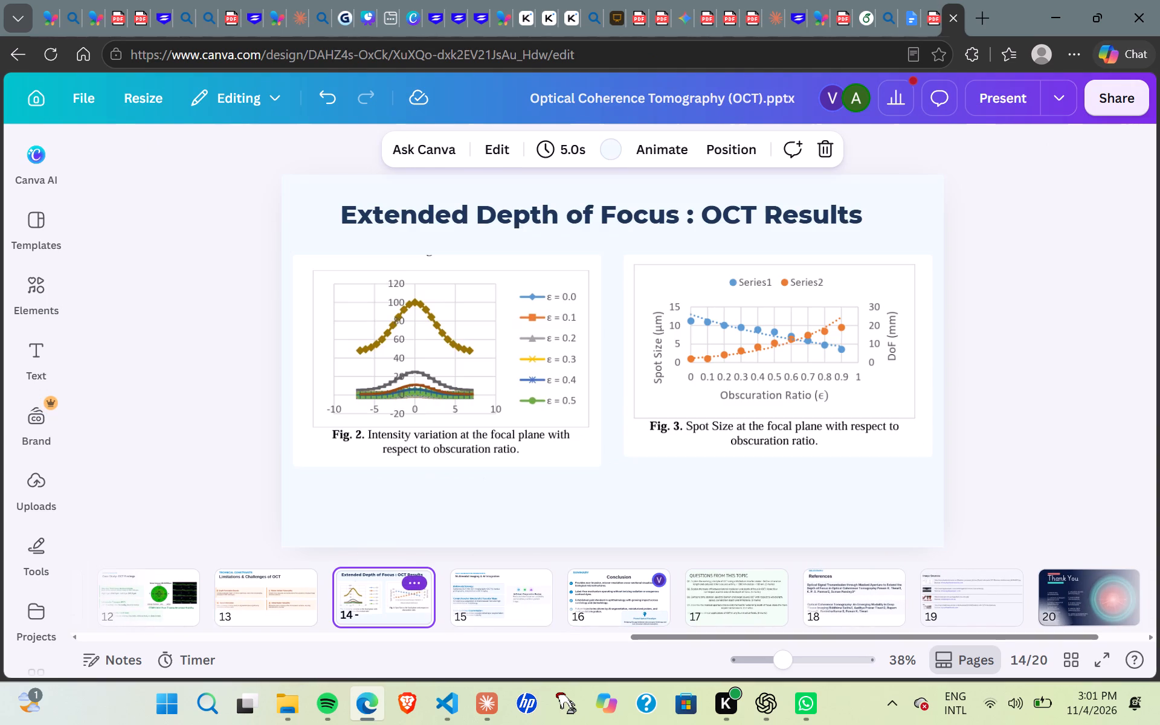
right_click(418, 579)
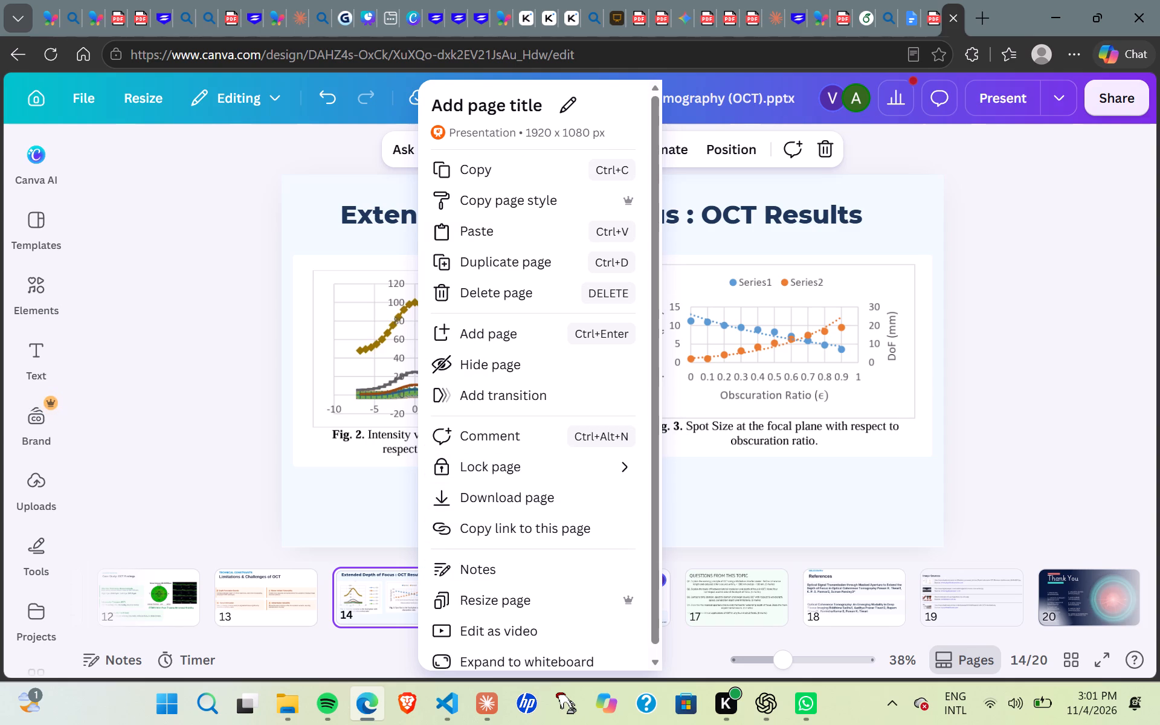
click(371, 530)
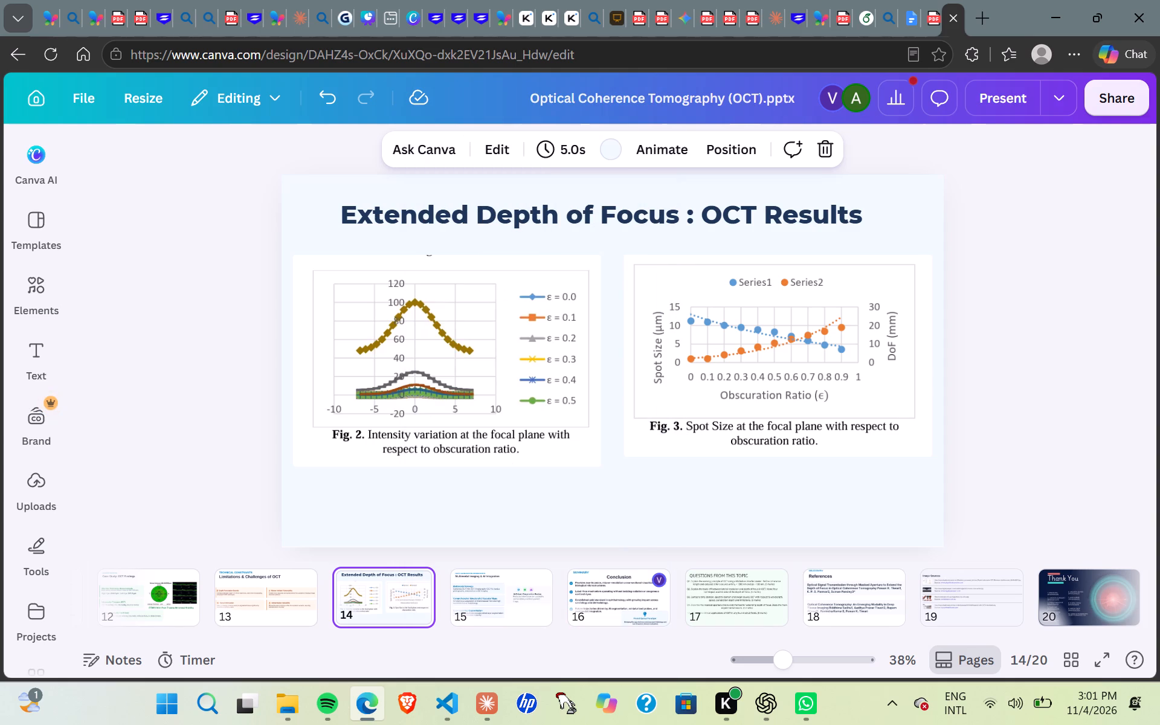
click(415, 578)
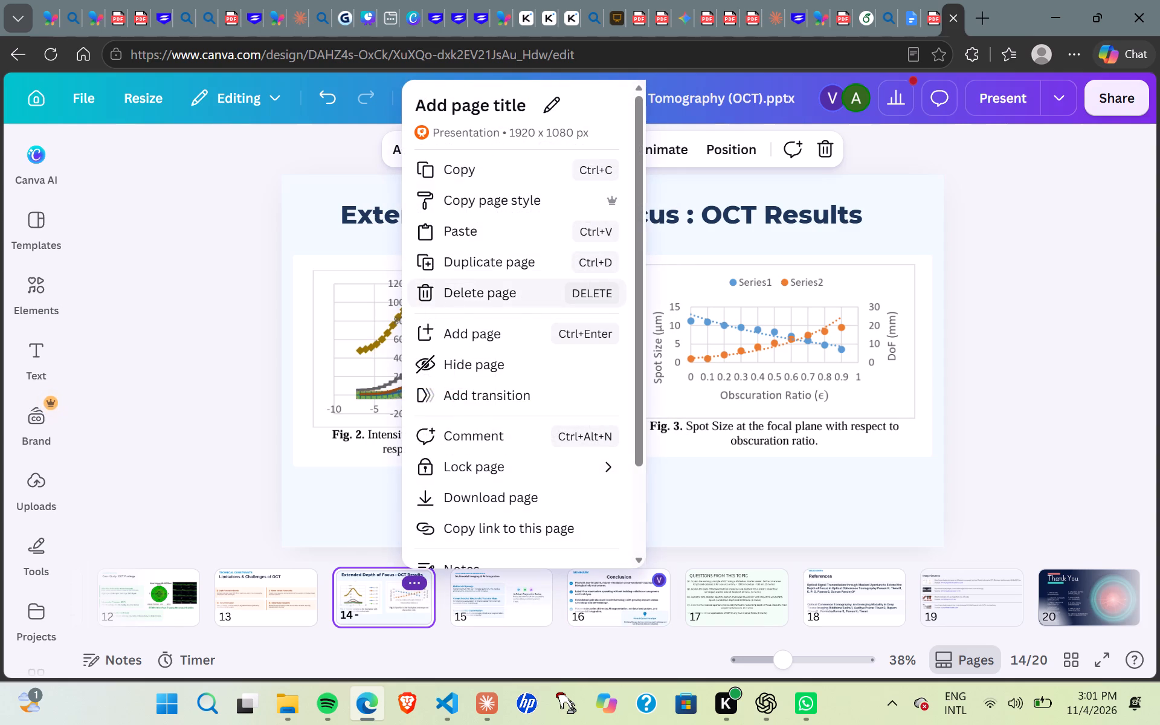
click(479, 295)
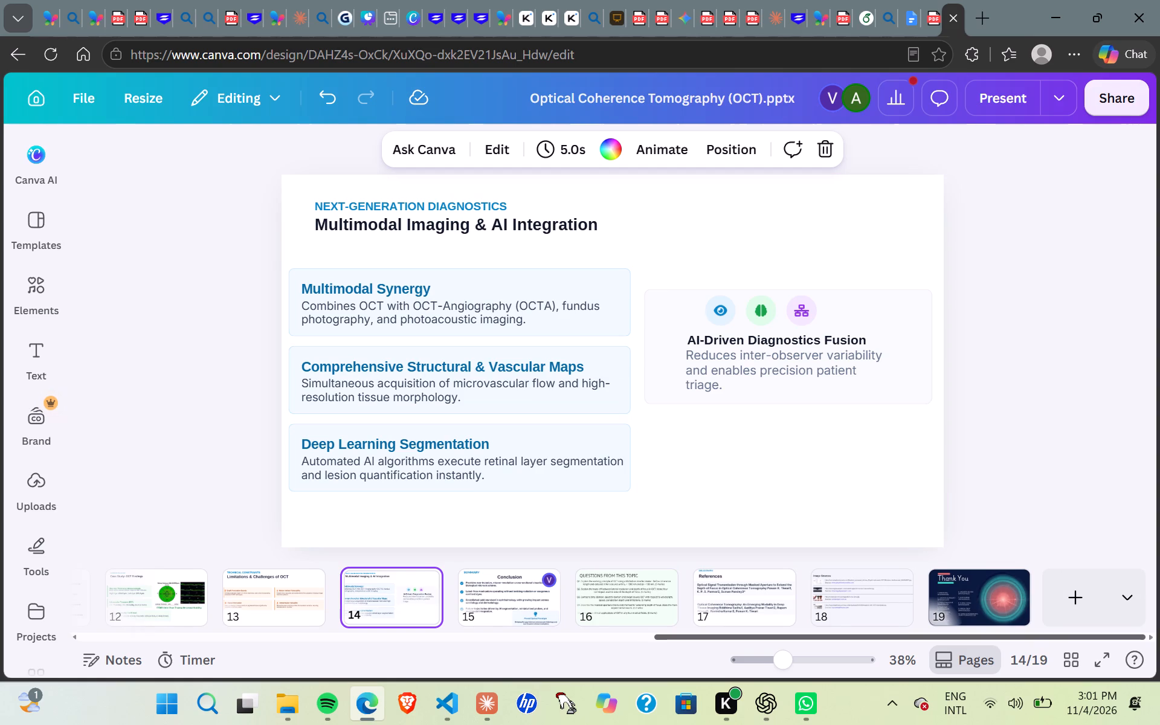
Review the Canva deck's slides in order, opening each from the title slide through Clinical Applications: Ophthalmology, and skim the remaining thumbnails.
drag(668, 637, 642, 636)
click(792, 598)
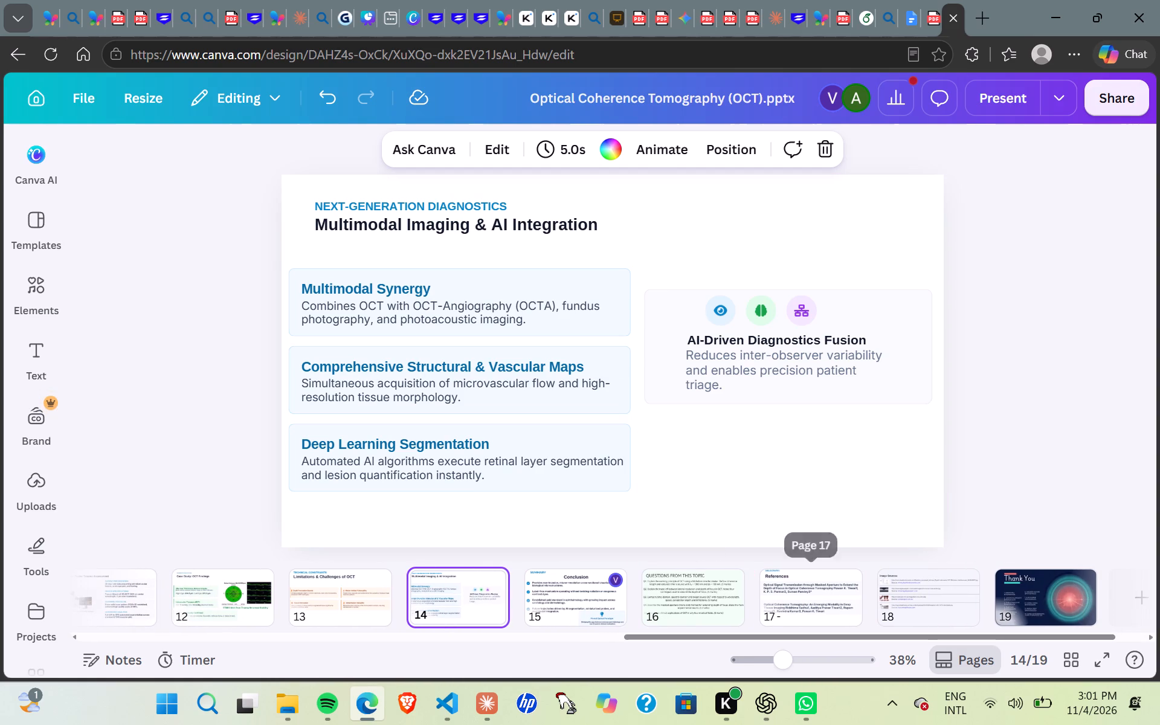
drag(637, 634, 171, 634)
drag(221, 631, 147, 602)
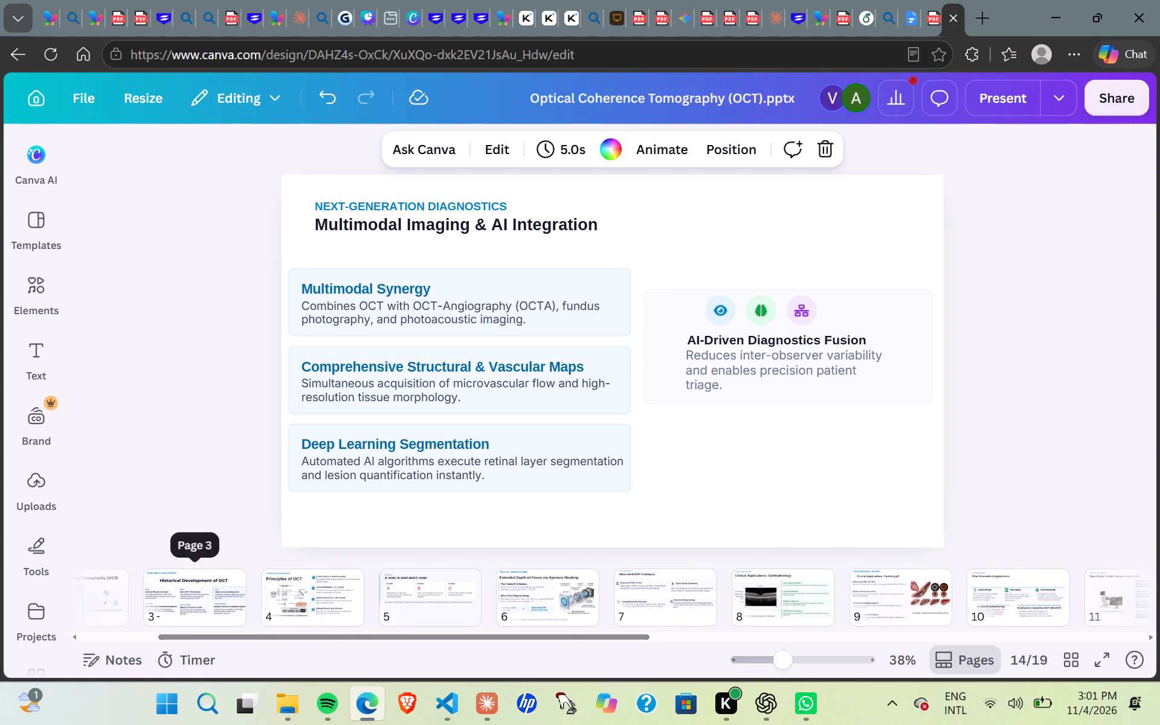
drag(226, 637, 134, 622)
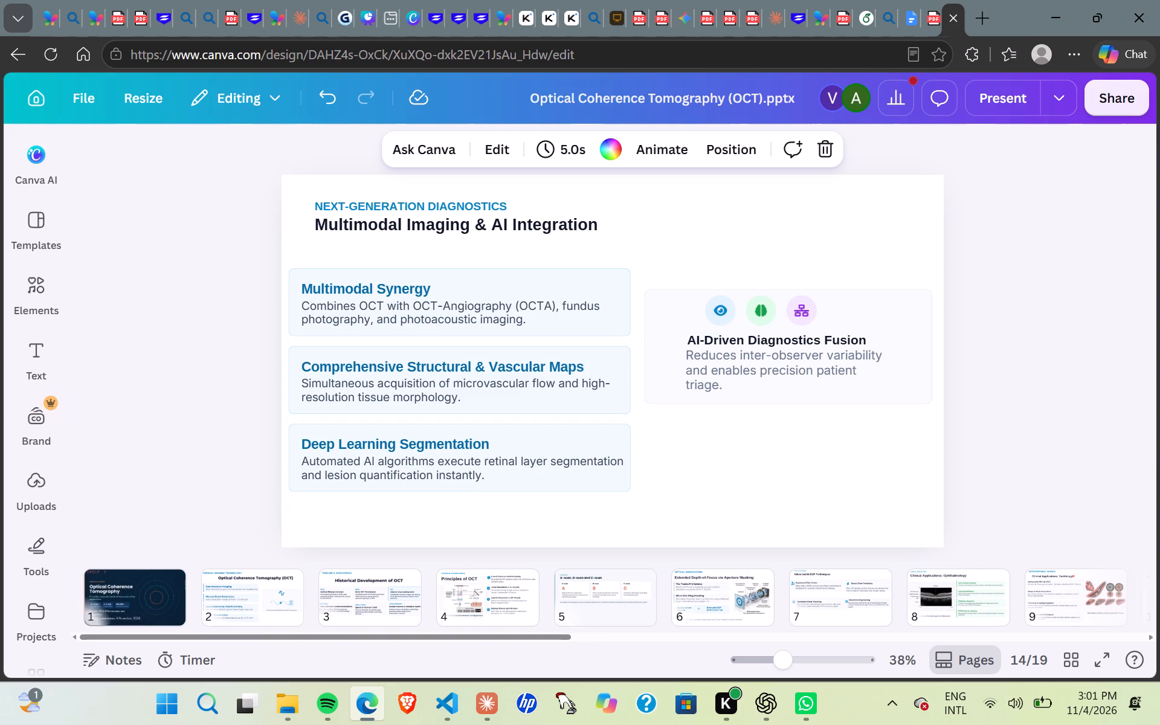
click(132, 613)
click(270, 616)
click(345, 604)
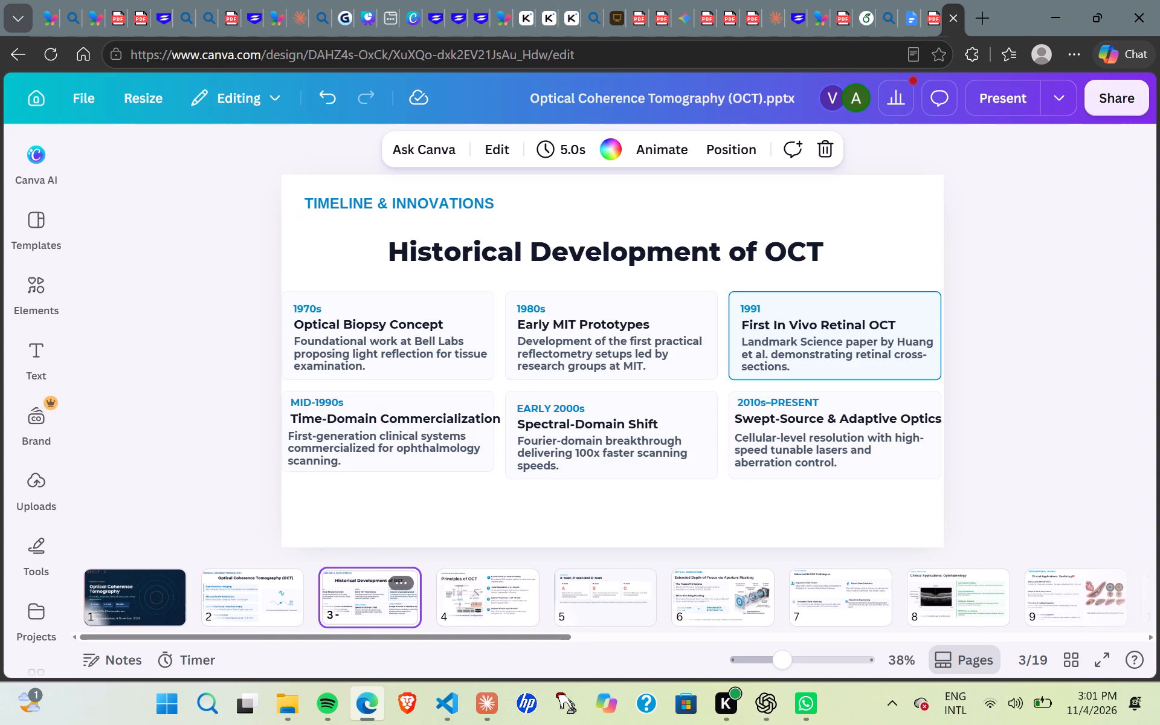
click(485, 573)
click(600, 601)
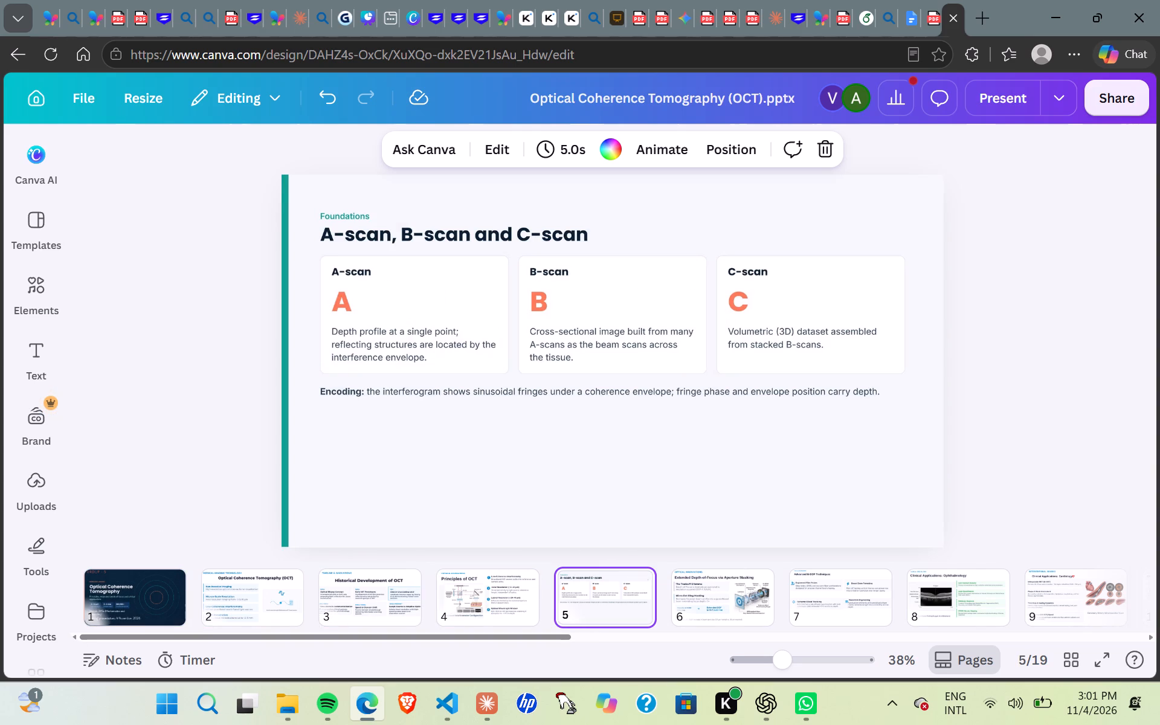
click(698, 593)
click(812, 613)
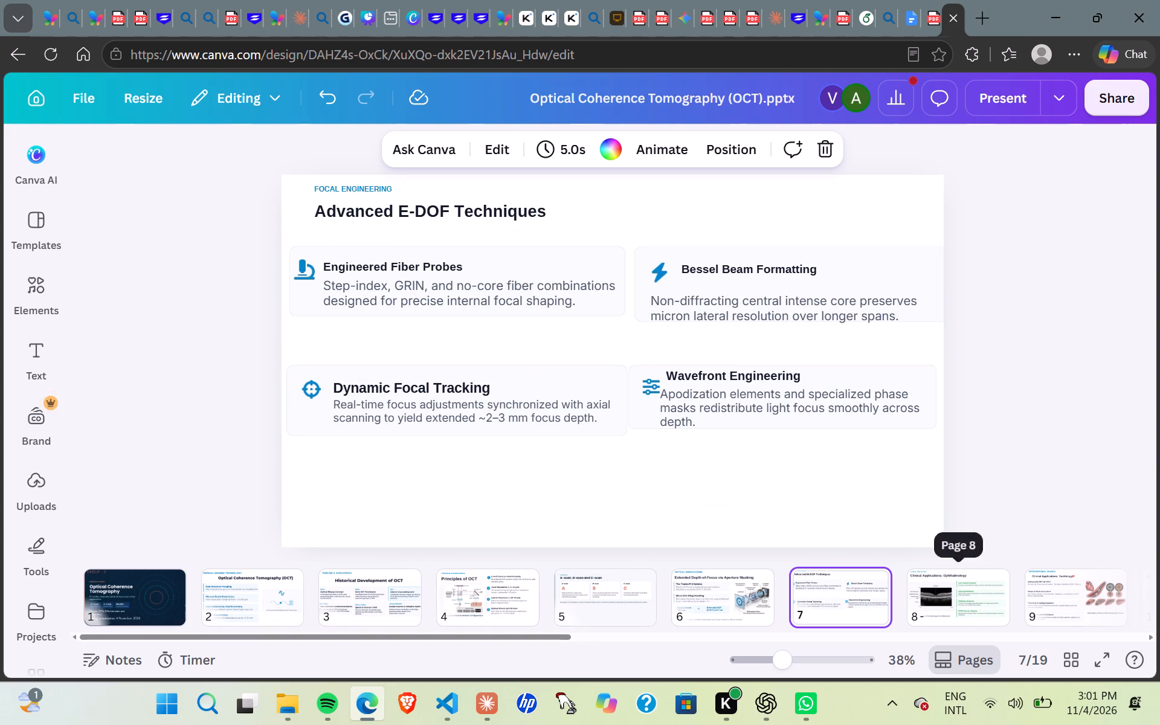
click(926, 590)
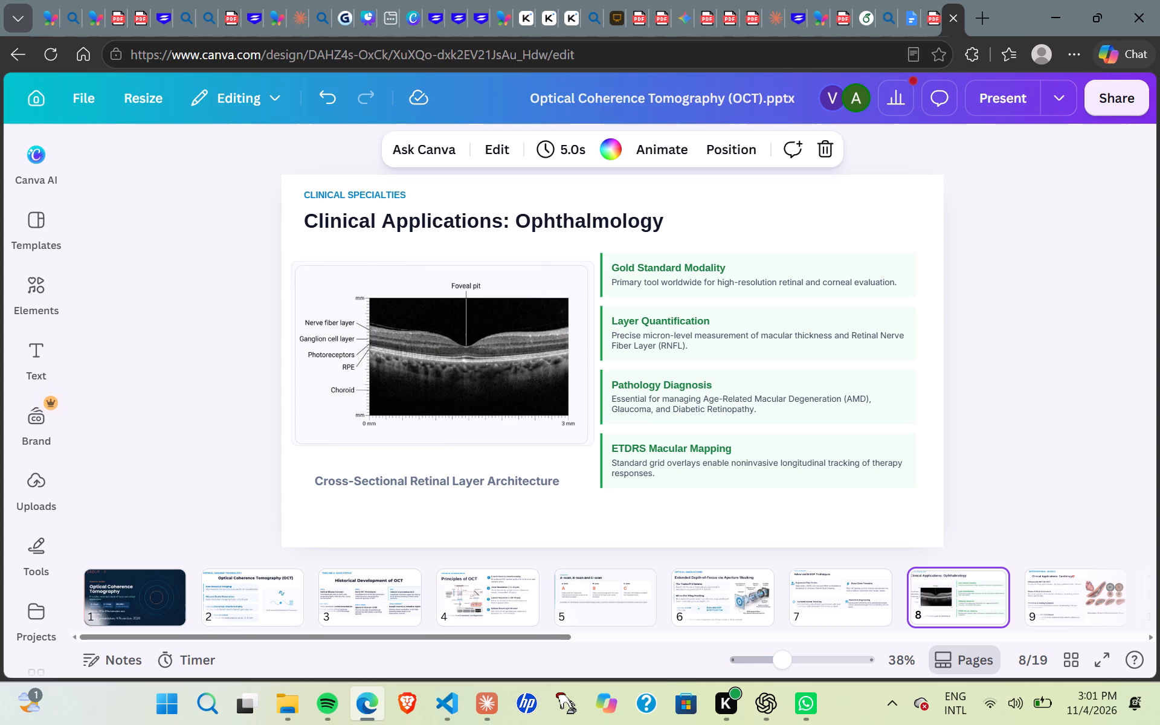
click(1072, 474)
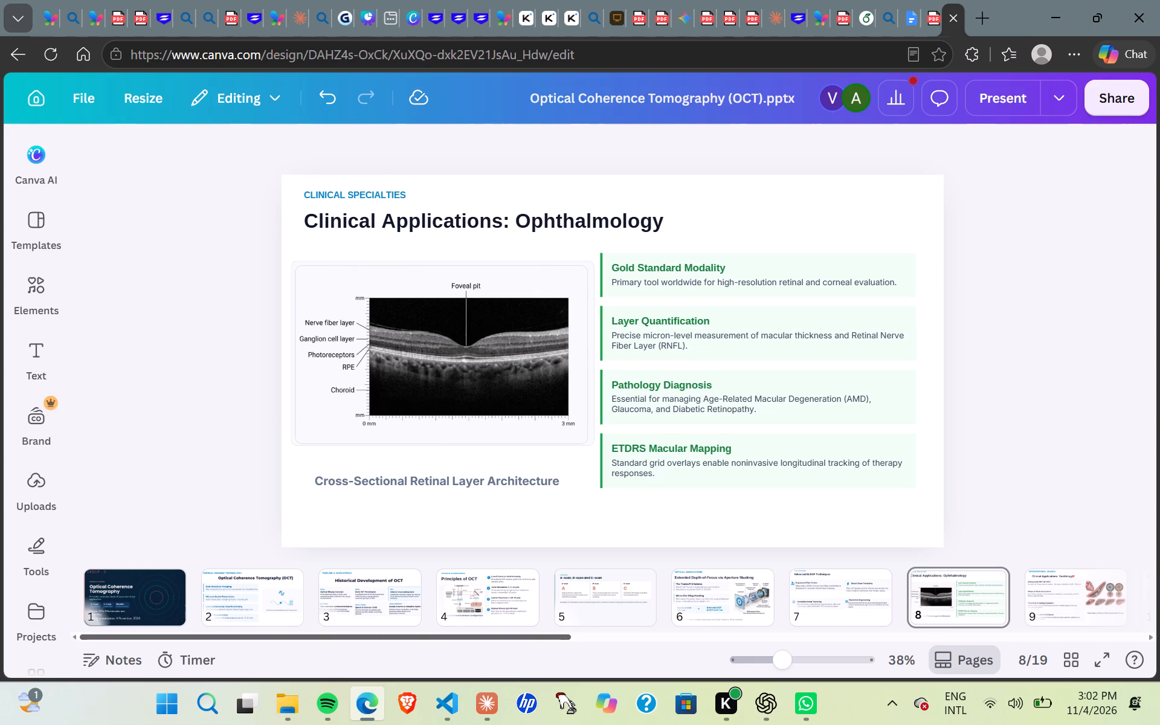
drag(141, 639, 892, 618)
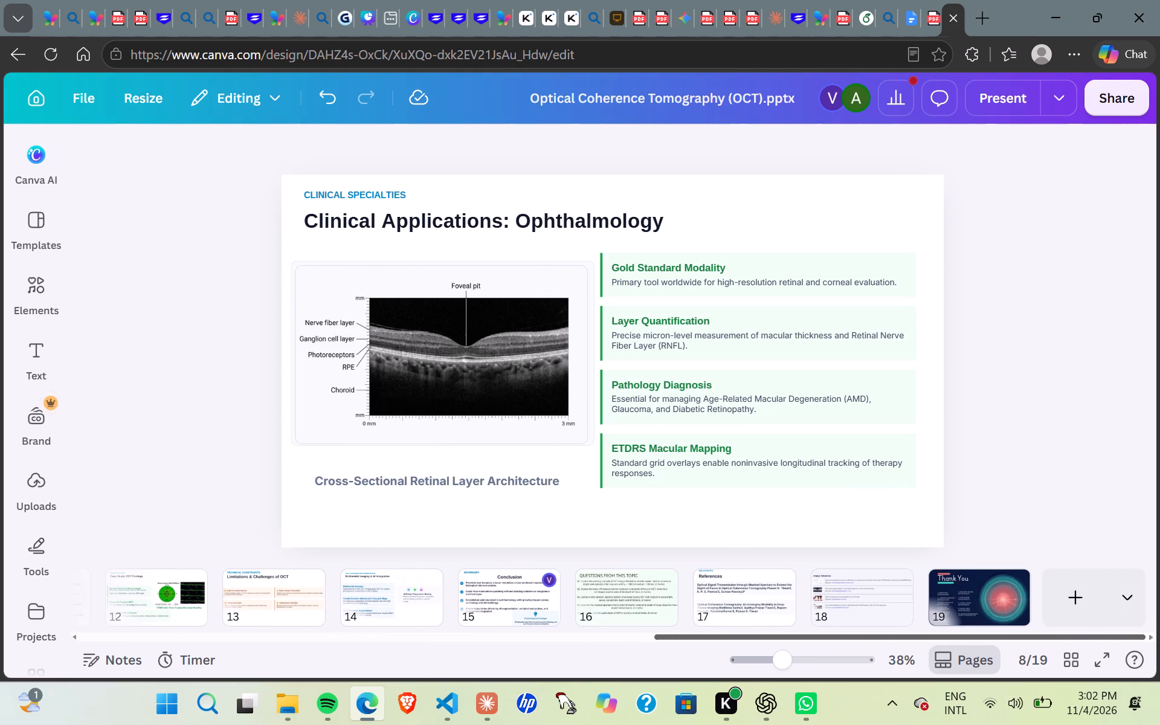
drag(892, 618, 65, 671)
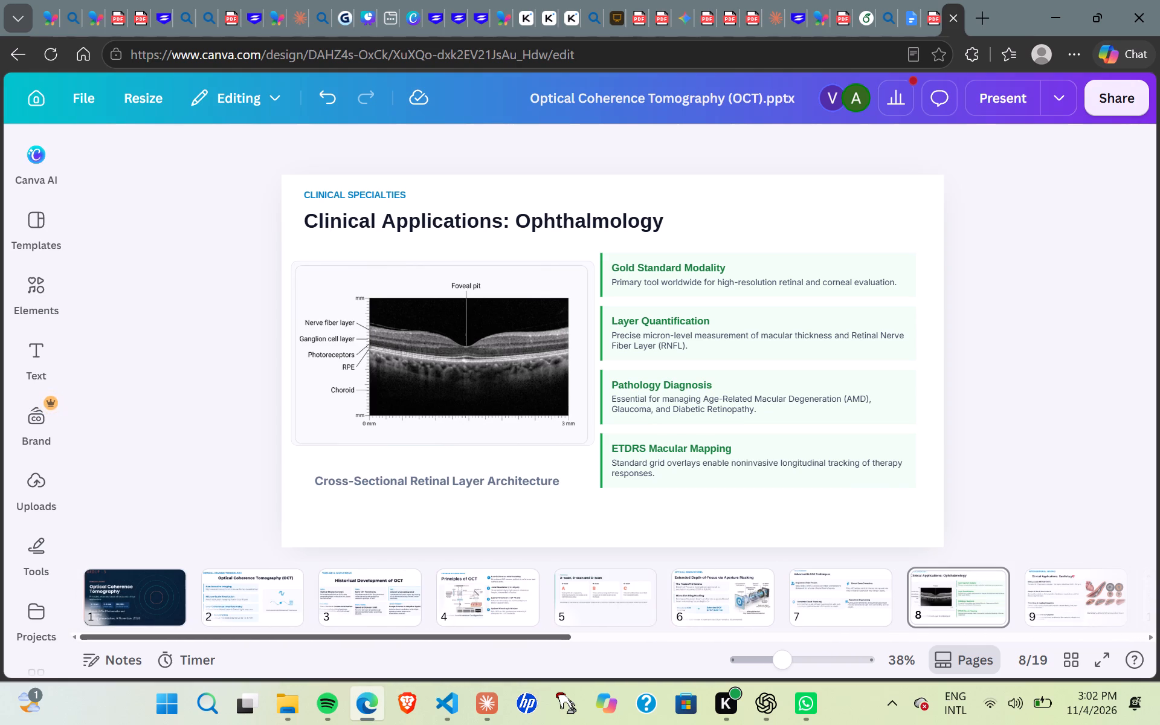
drag(65, 671, 73, 671)
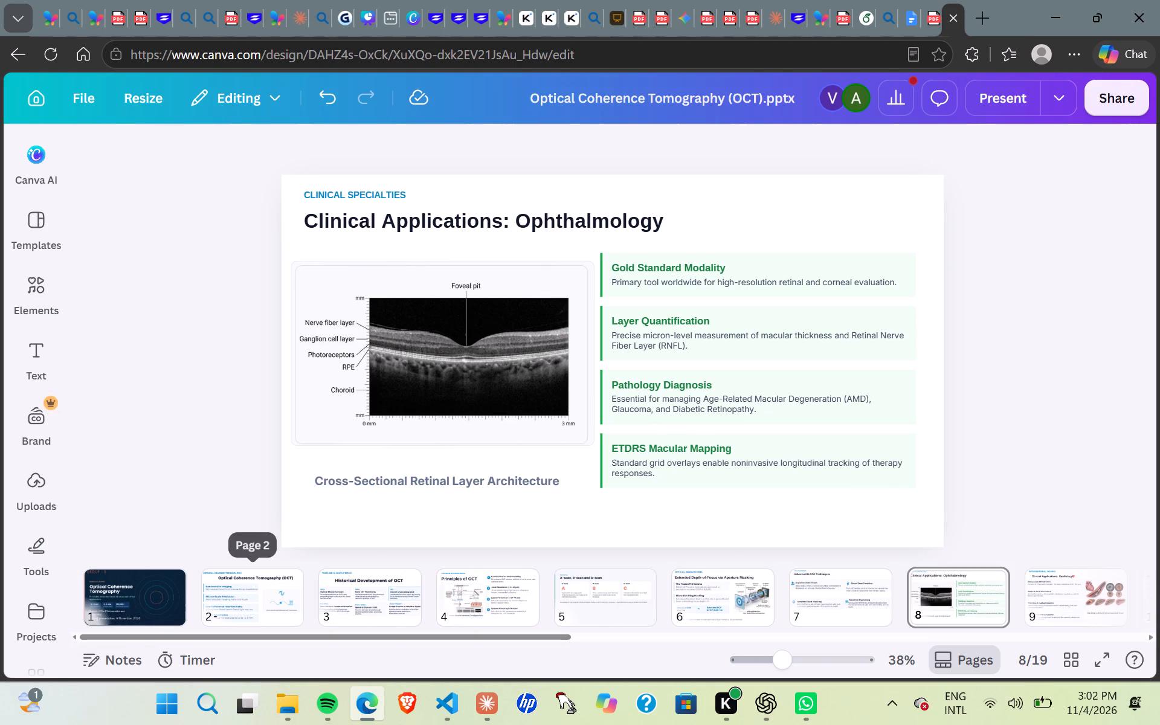
Switch to the script in Google Docs, and add an arrow after "slide 2" in section 1's label.
click(901, 19)
scroll(596, 373, up, 6)
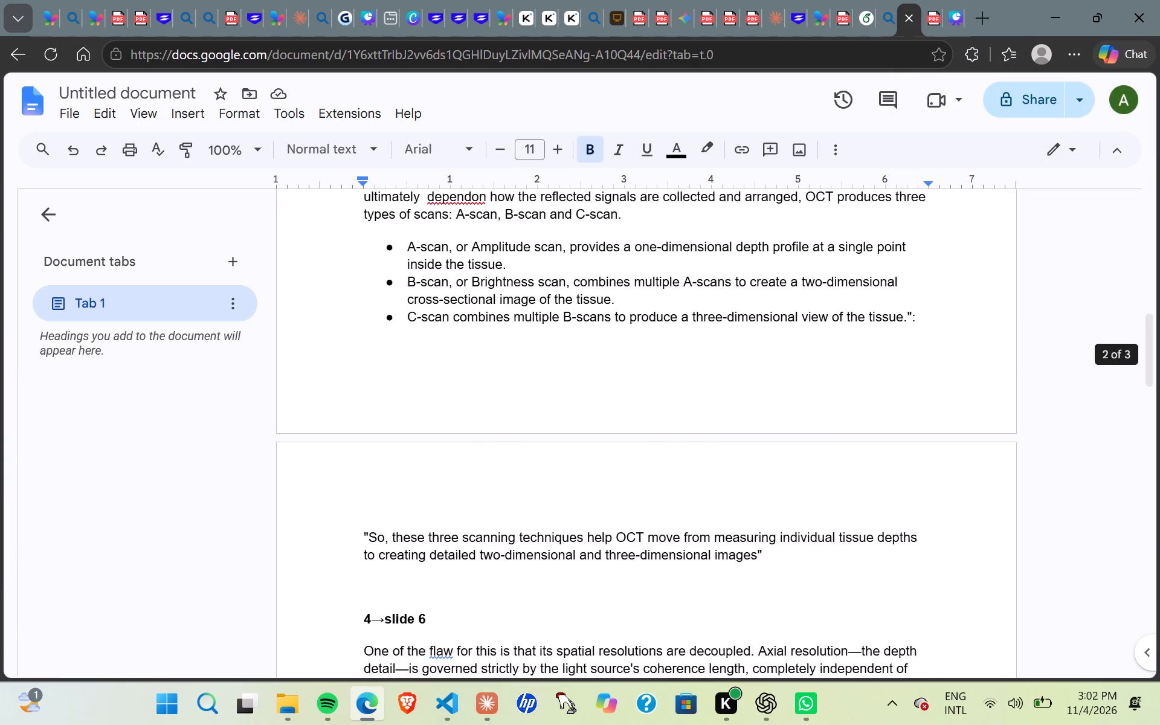
scroll(588, 358, up, 7)
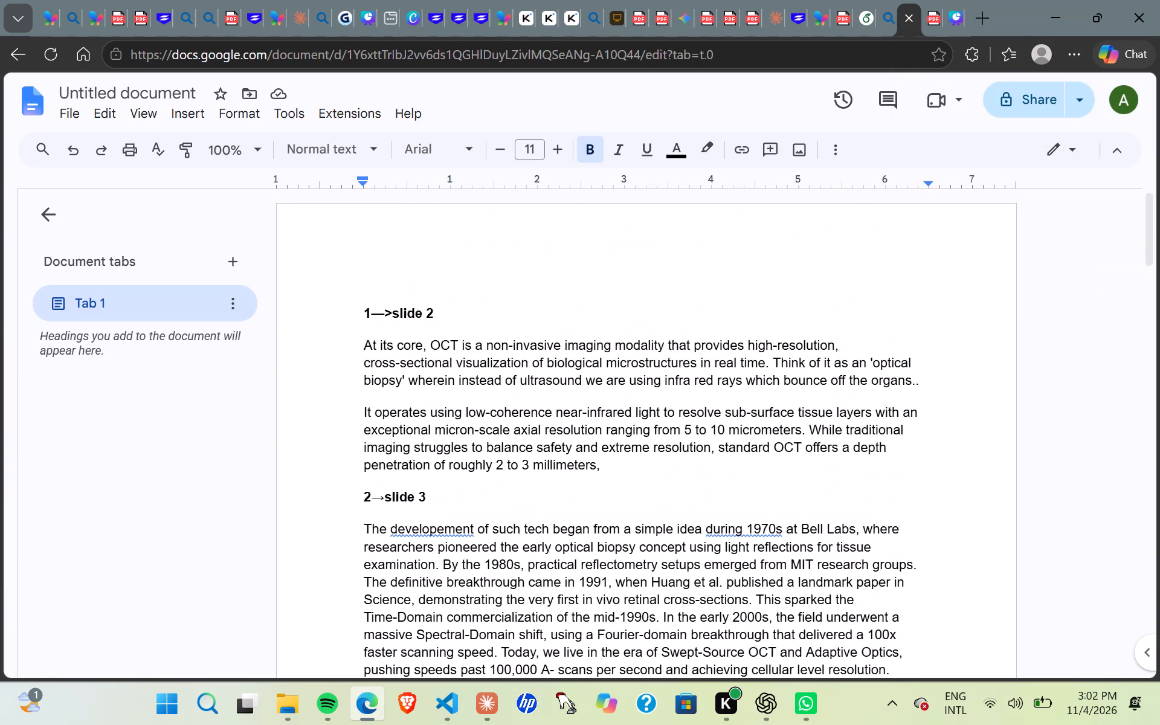
scroll(588, 358, down, 3)
scroll(588, 358, up, 1)
scroll(588, 358, down, 2)
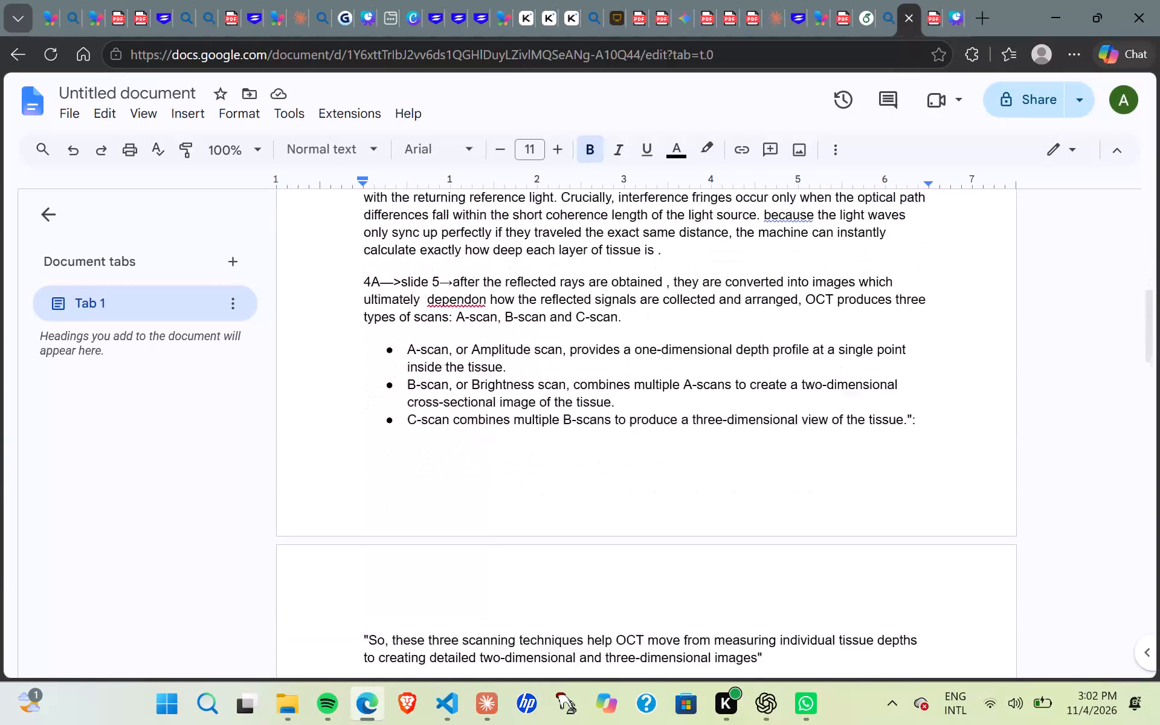
scroll(586, 366, up, 4)
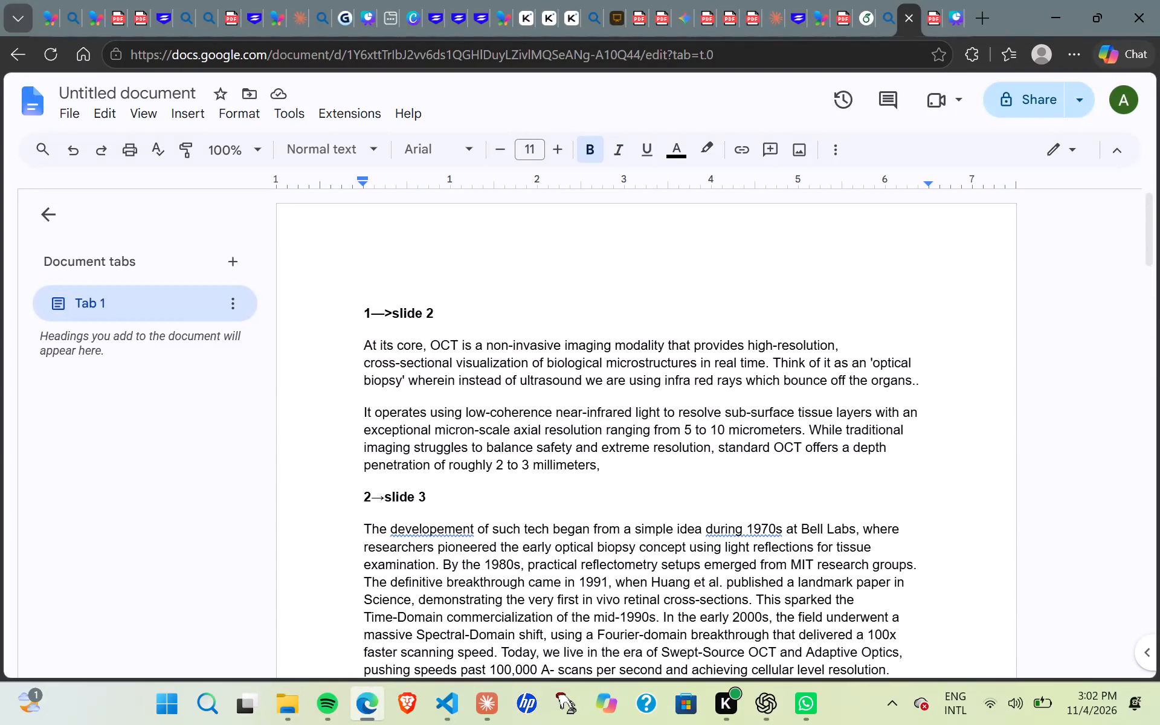
drag(469, 304, 464, 346)
click(485, 303)
text(--)
key(shift+greater)
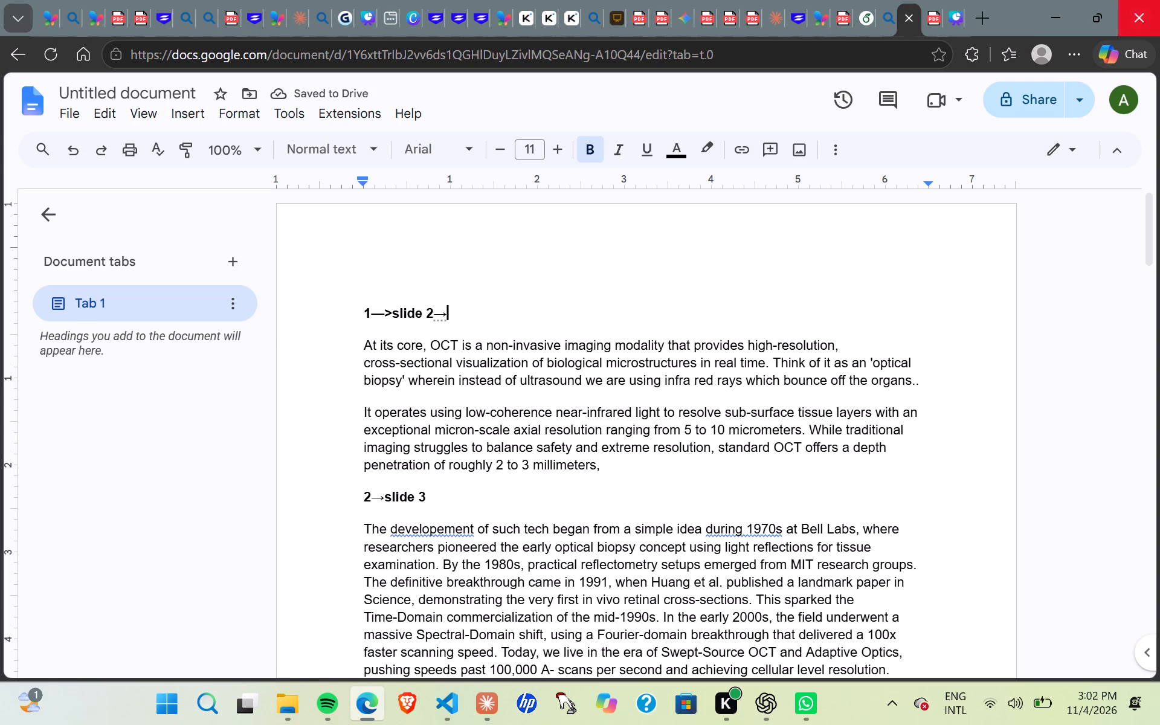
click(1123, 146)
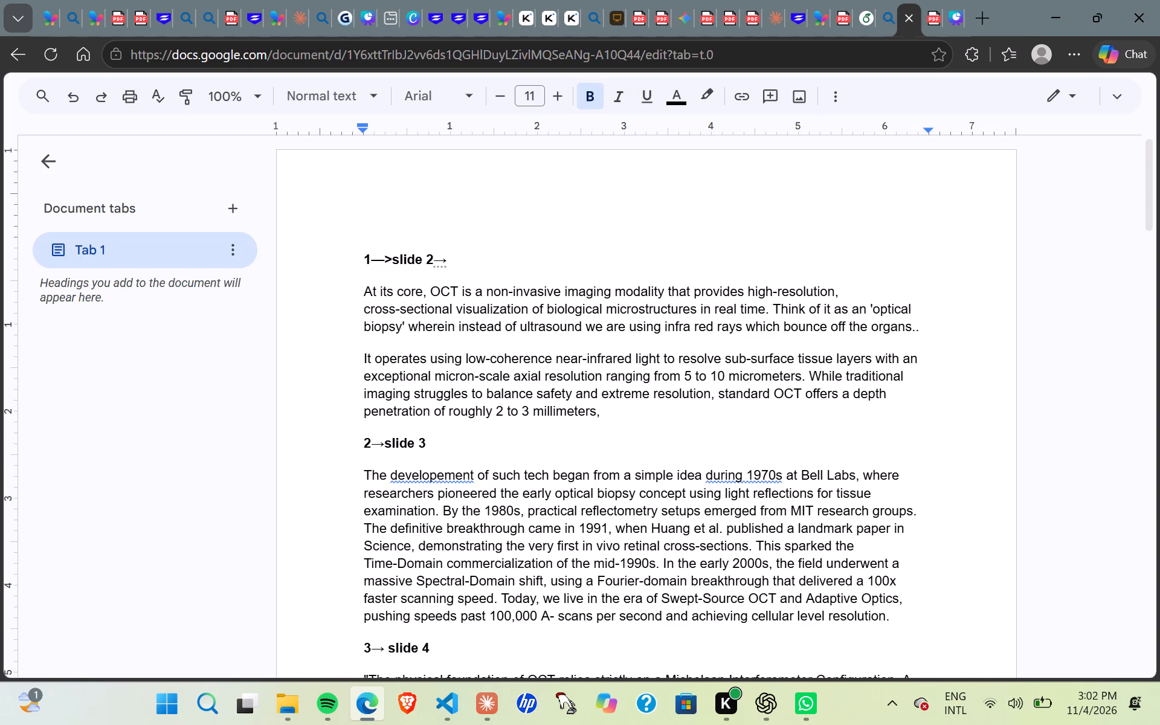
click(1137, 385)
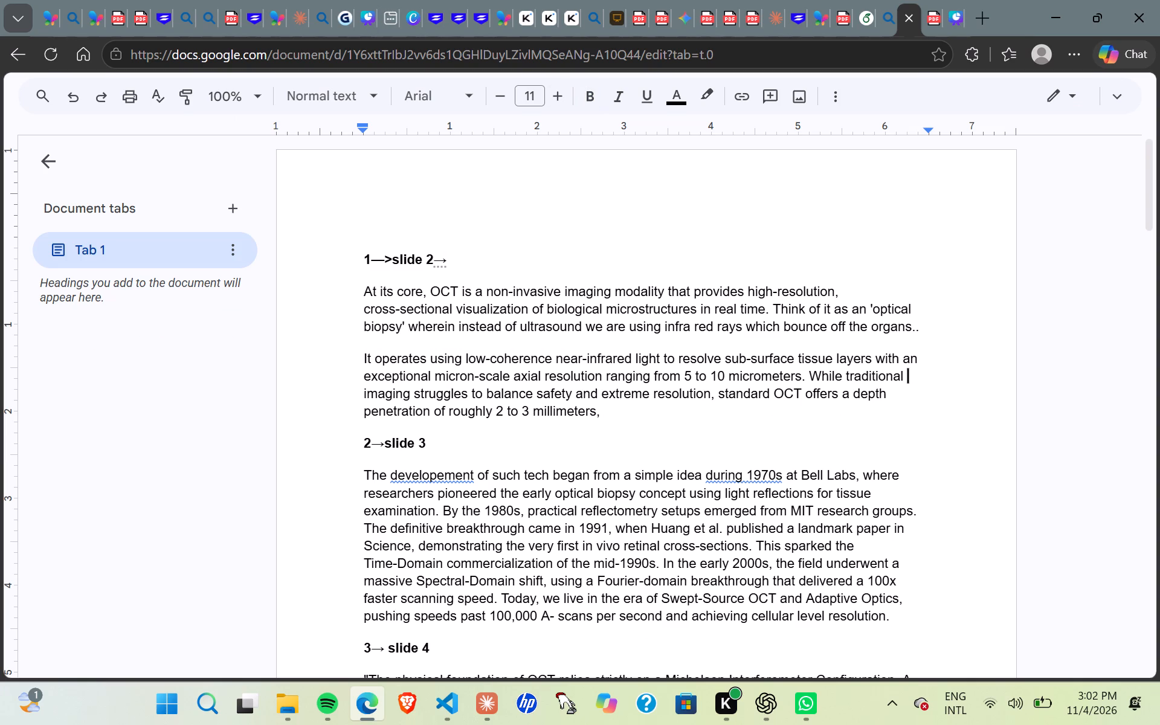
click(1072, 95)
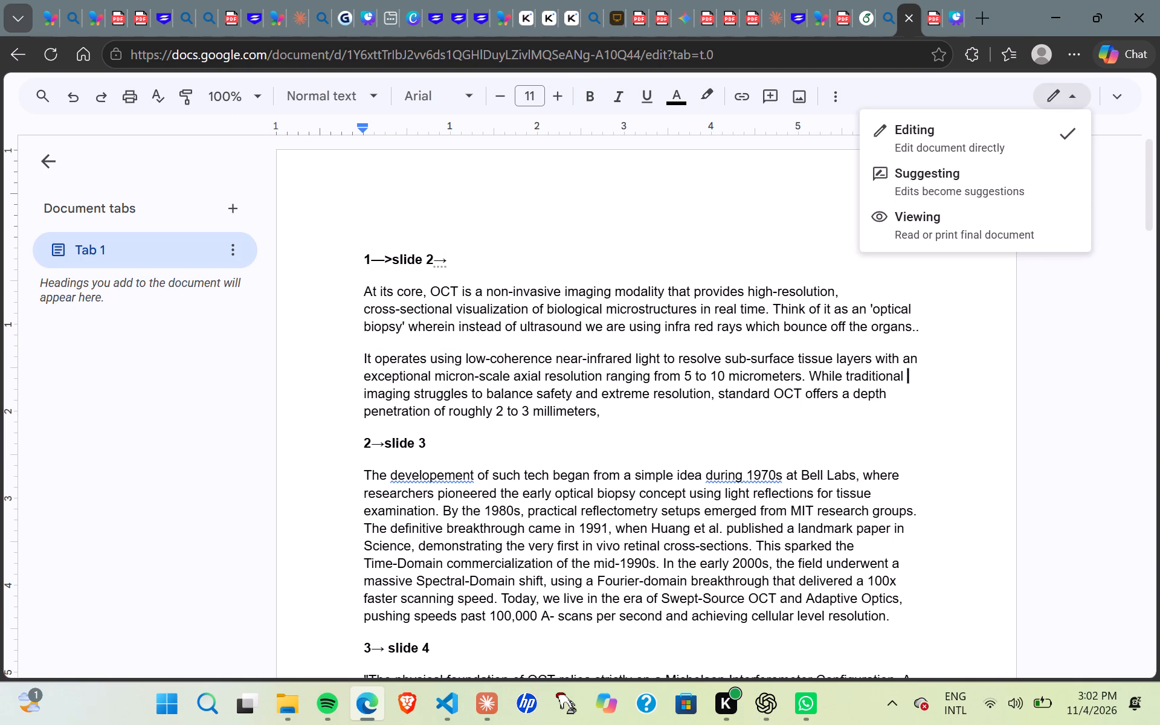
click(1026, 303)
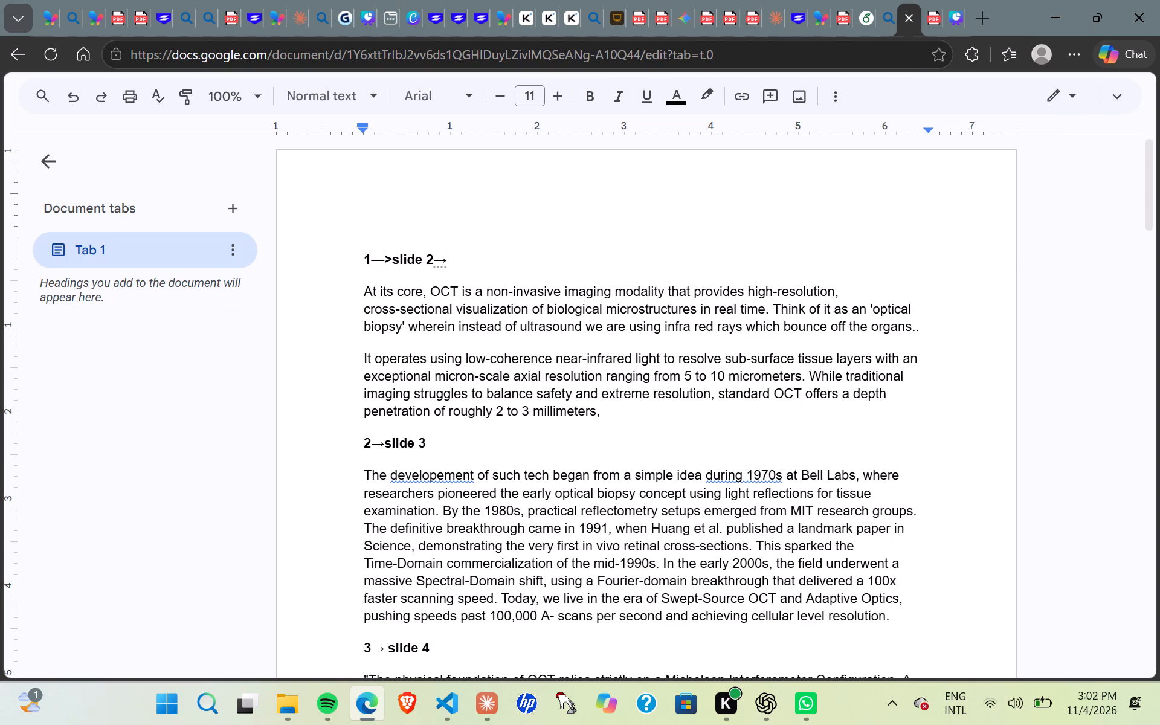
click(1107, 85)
Start sharing the script document, and save it under the name "script.docs" when naming it before sharing.
click(999, 98)
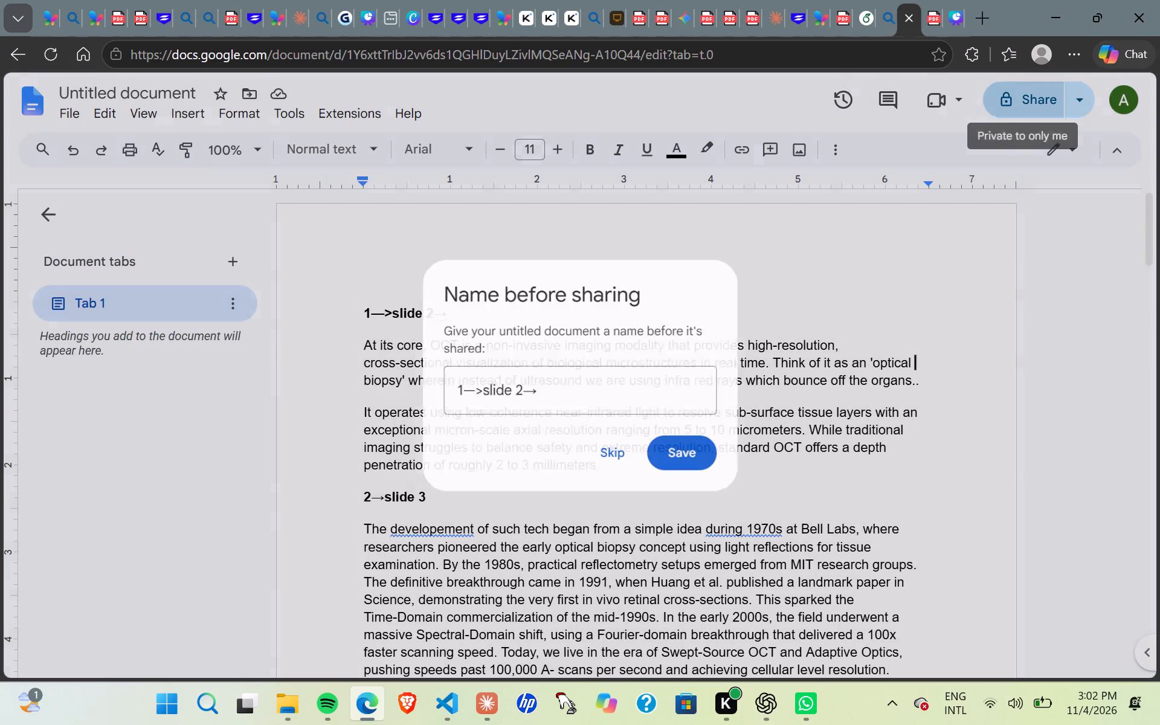
scroll(612, 378, down, 1)
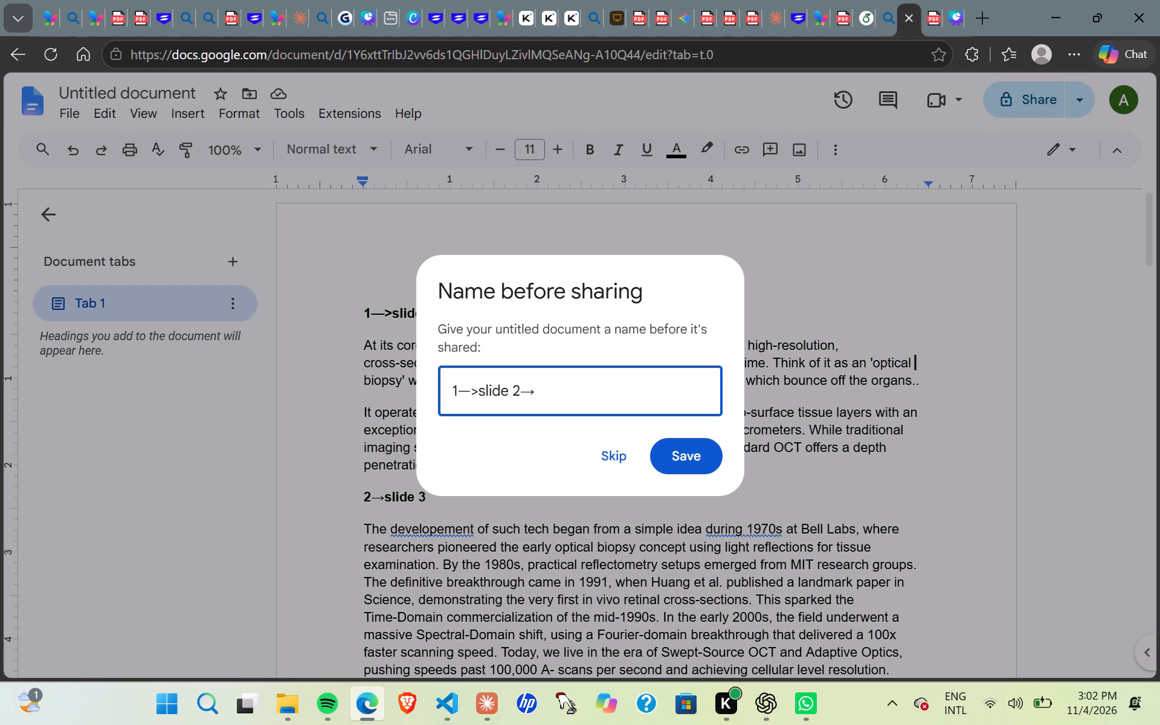
click(562, 386)
drag(558, 387, 552, 382)
drag(552, 382, 409, 344)
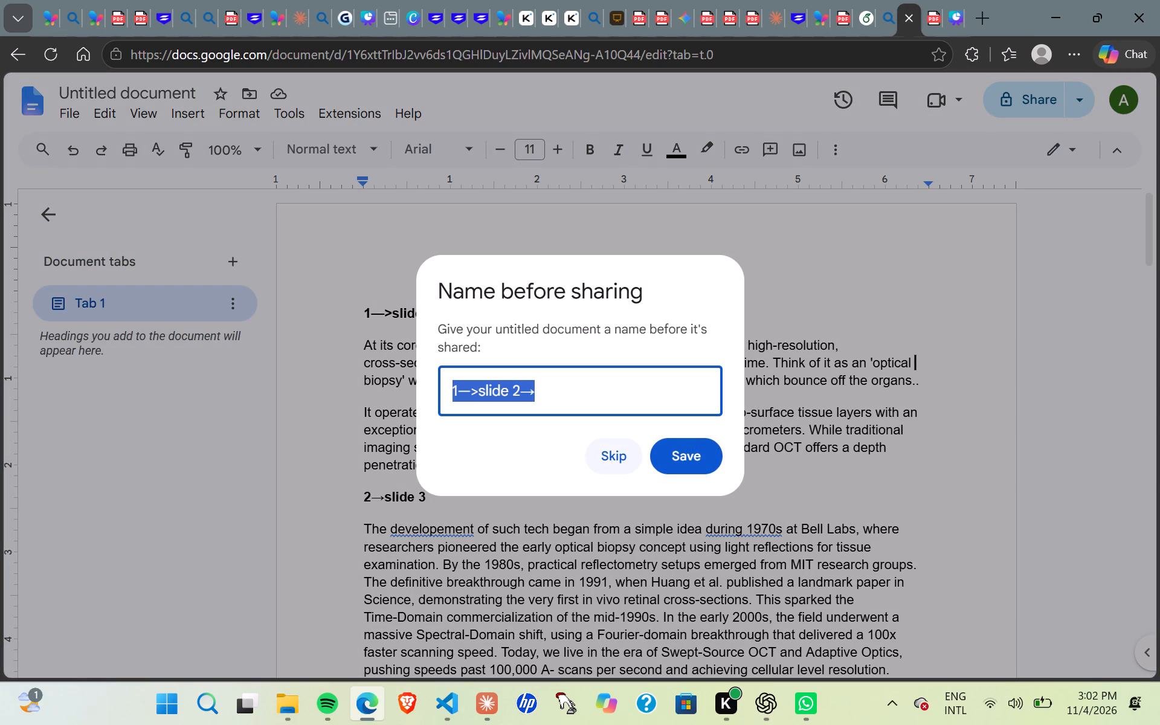
key(BackSpace)
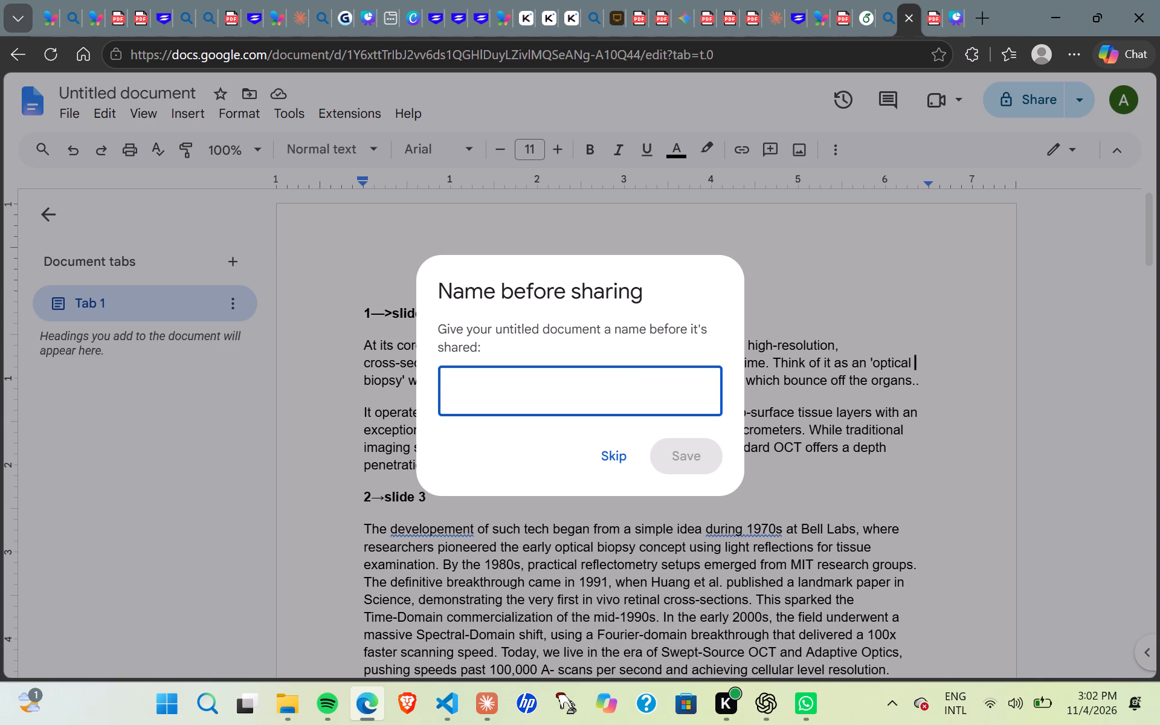
text(scr)
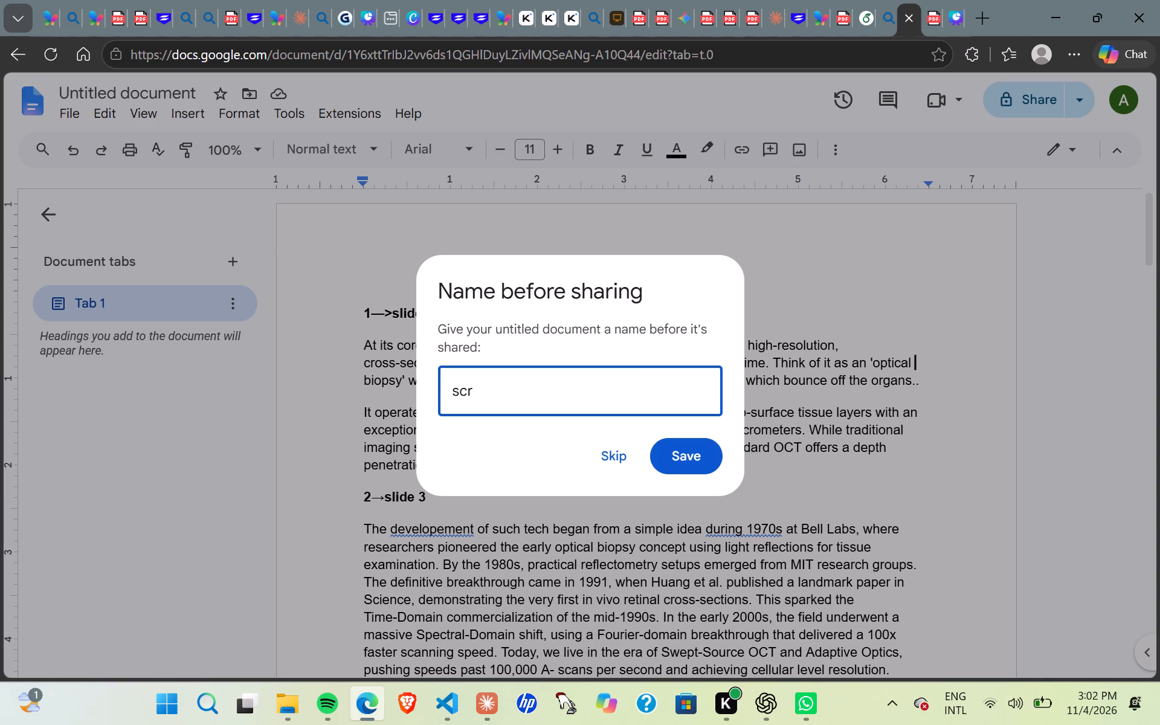
text(ipt)
key(period)
text(od)
key(BackSpace)
key(BackSpace)
text(docs)
key(Return)
click(676, 464)
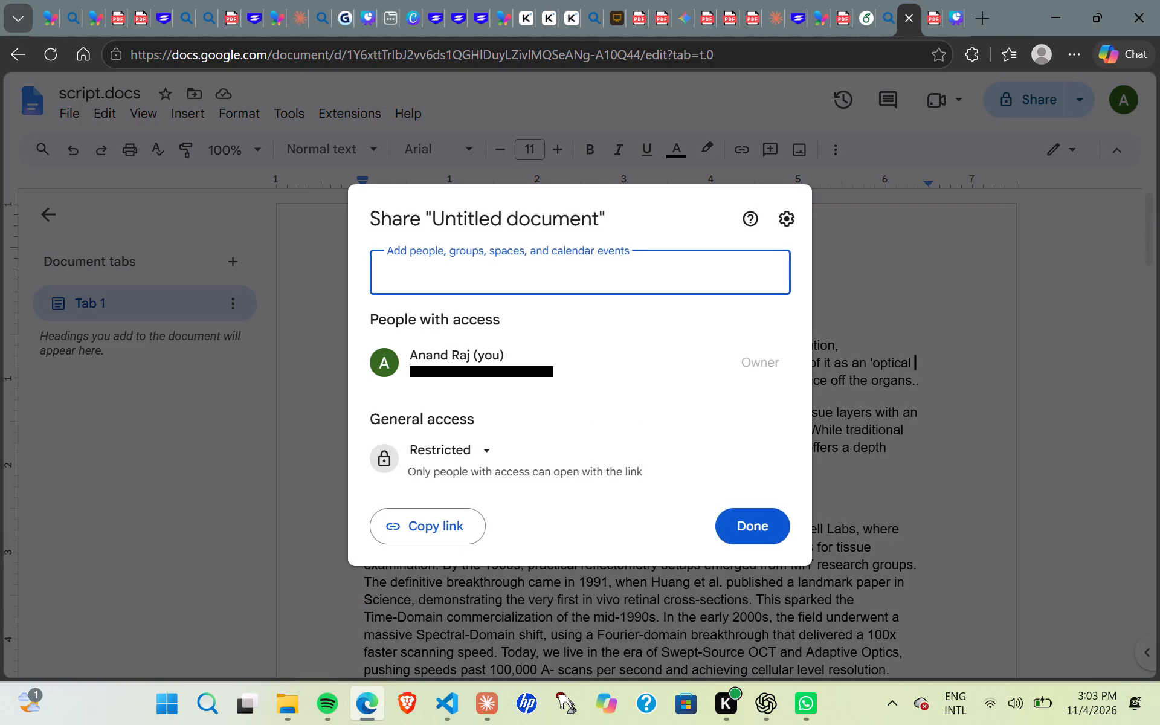
Copy the script document's sharing link with general access left at Restricted, and finish sharing.
scroll(440, 462, down, 2)
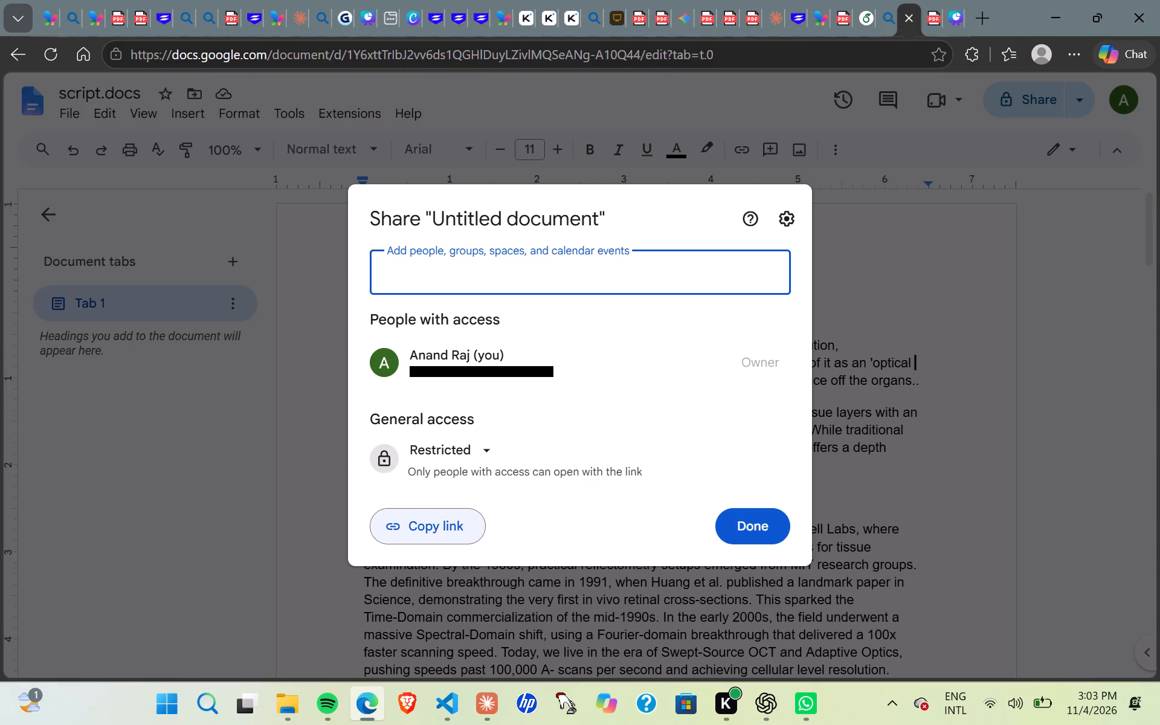
click(427, 525)
click(760, 518)
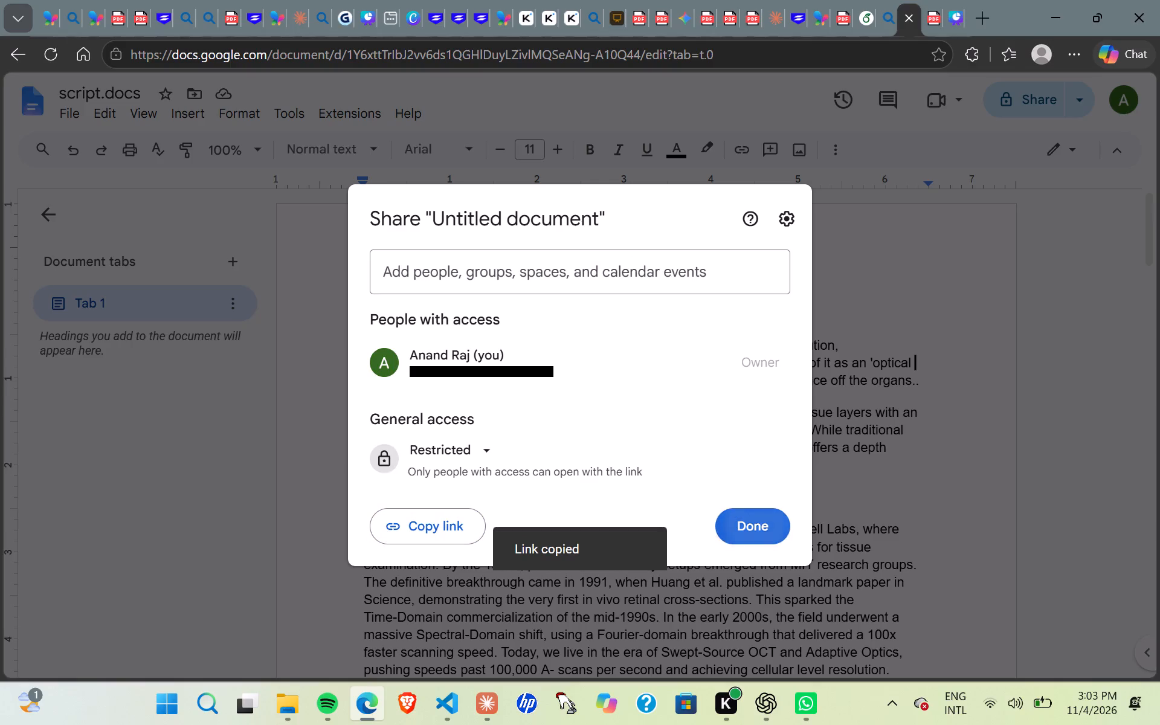
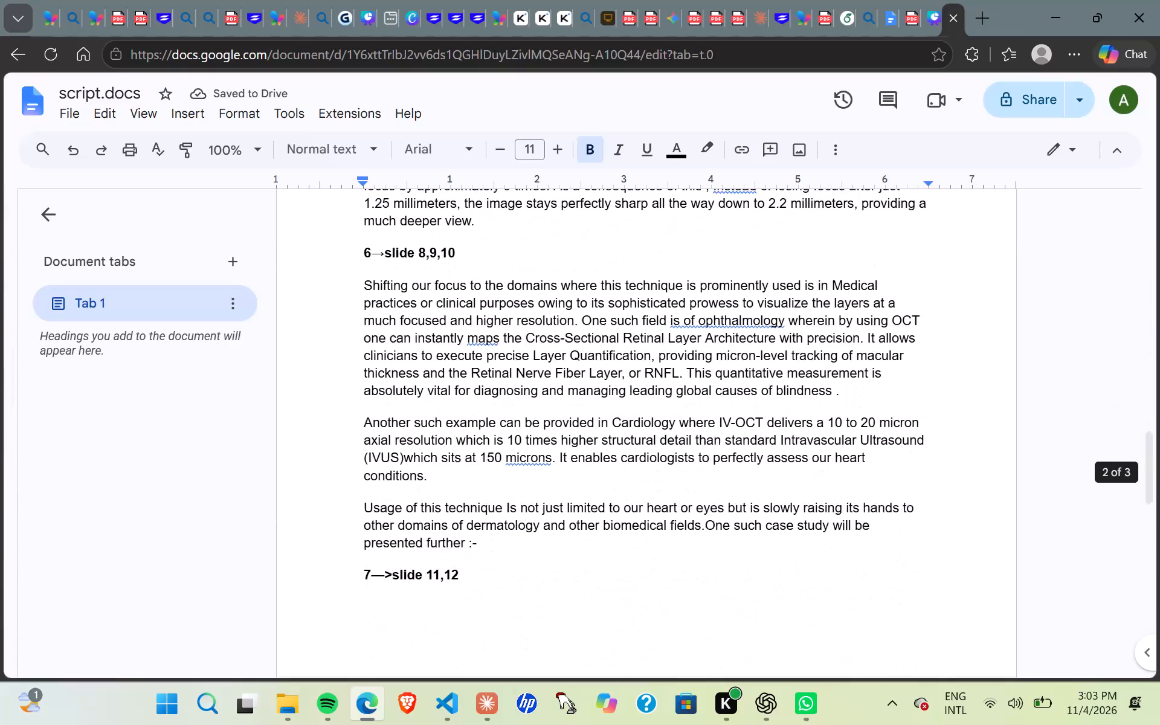
Download the script document as a PDF Document (.pdf).
scroll(636, 436, up, 4)
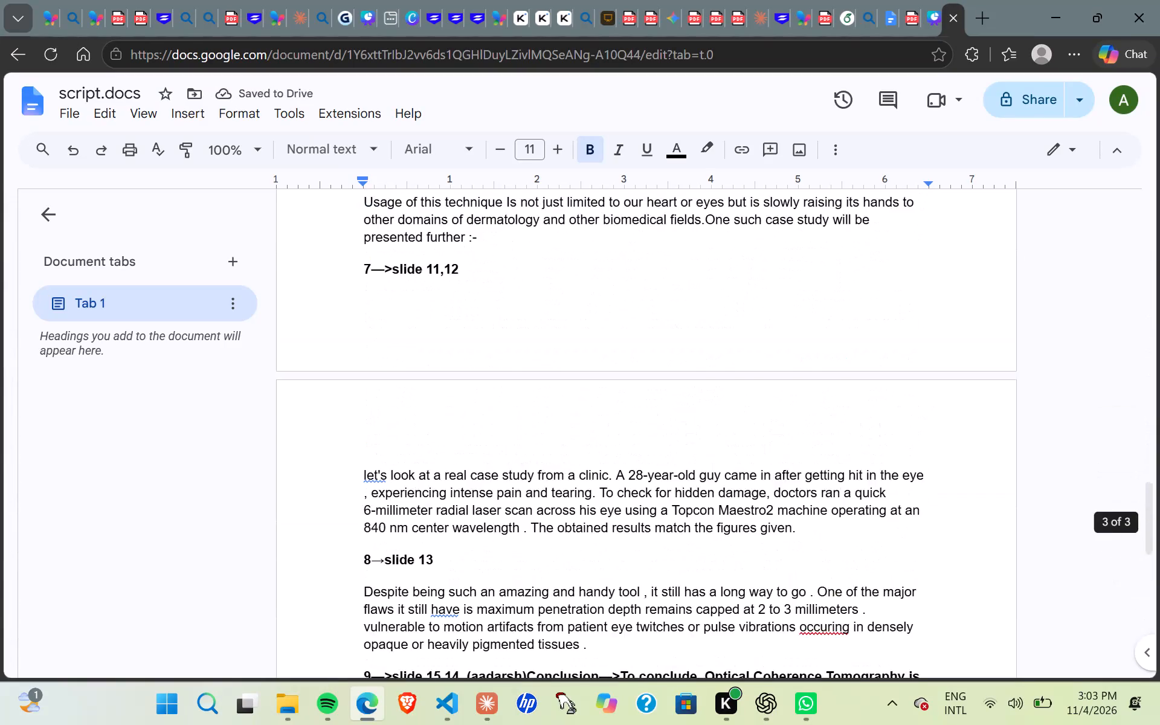
scroll(636, 436, up, 16)
scroll(639, 418, down, 1)
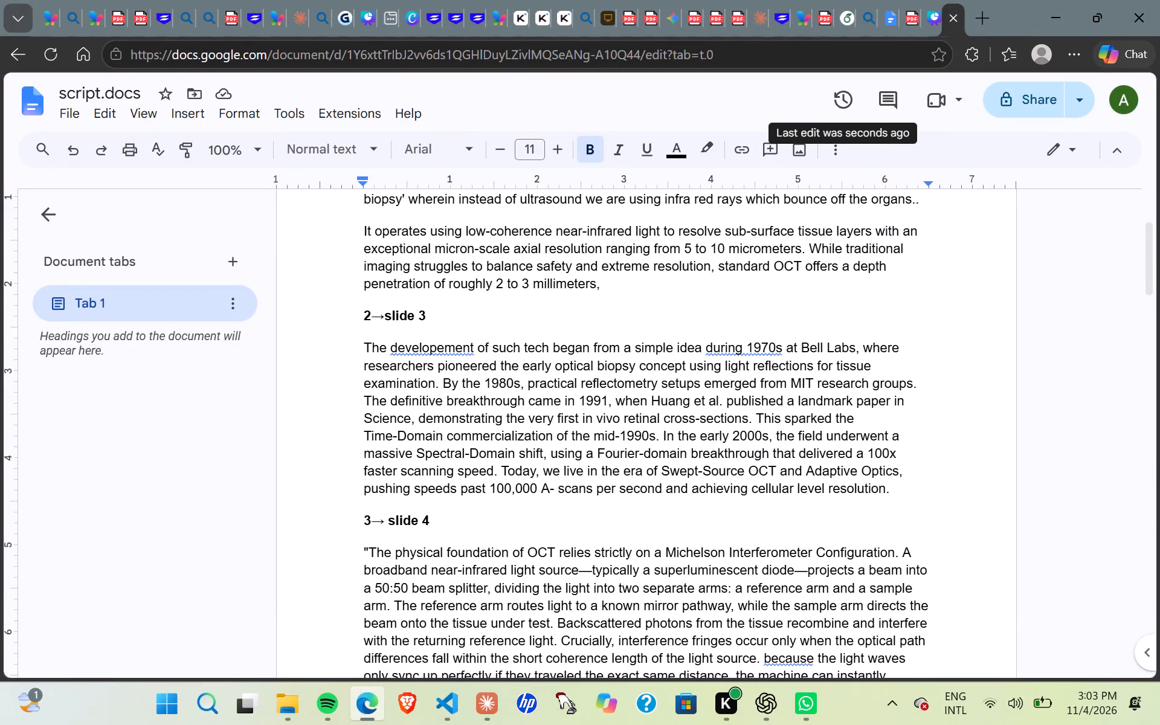
click(74, 112)
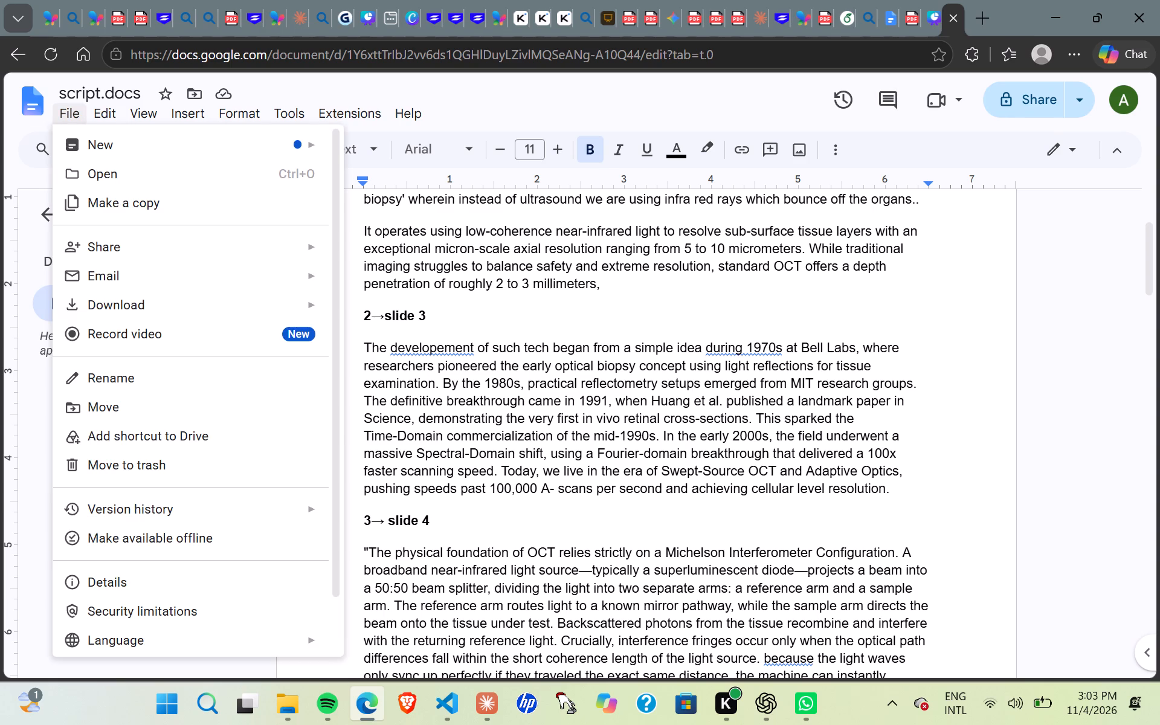
click(160, 282)
click(158, 297)
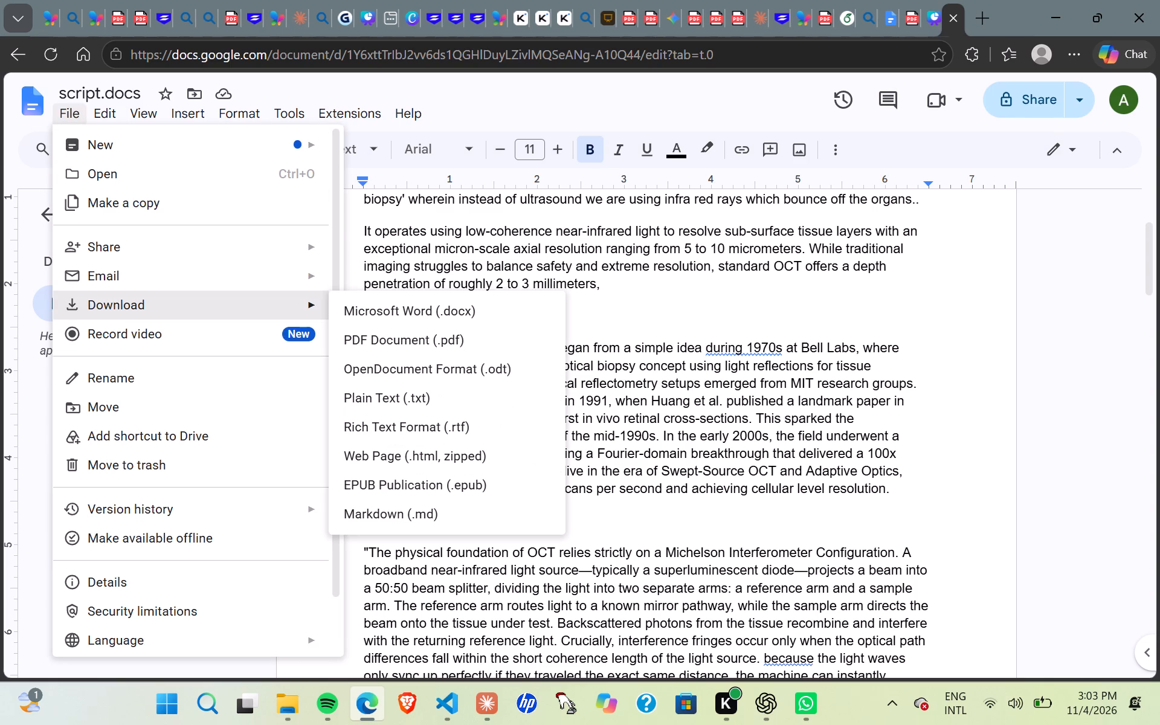
click(373, 348)
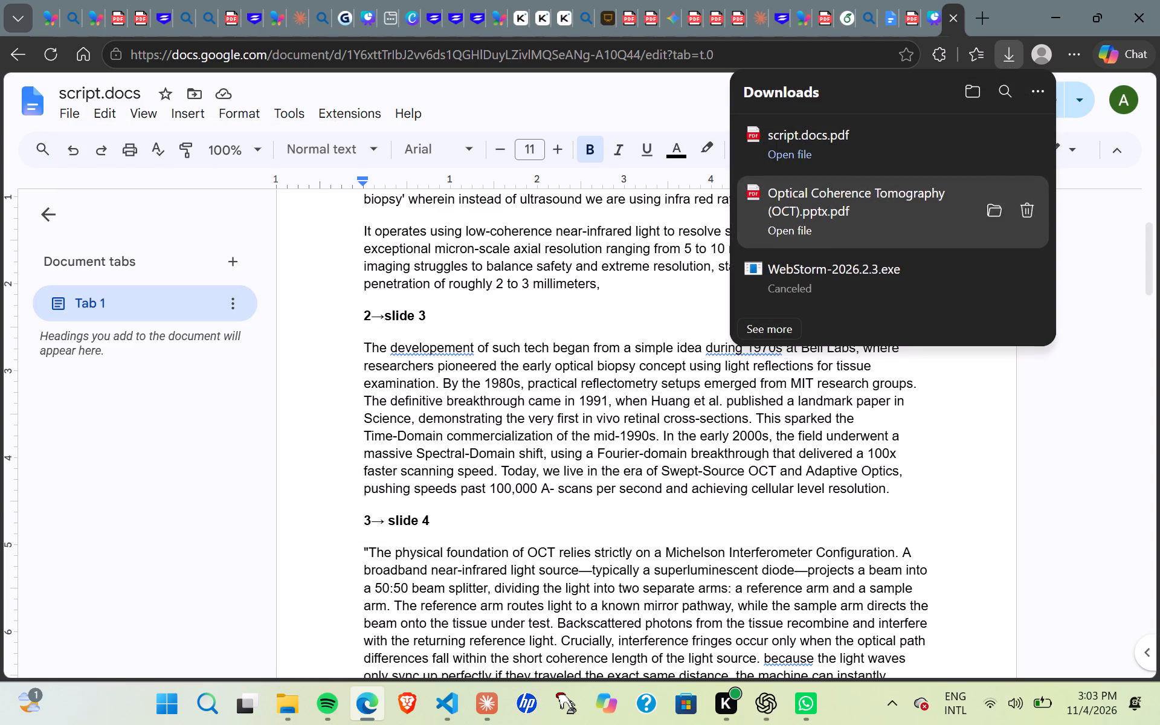
Open the downloaded script.docs.pdf and check the beginning of the exported script.
click(780, 159)
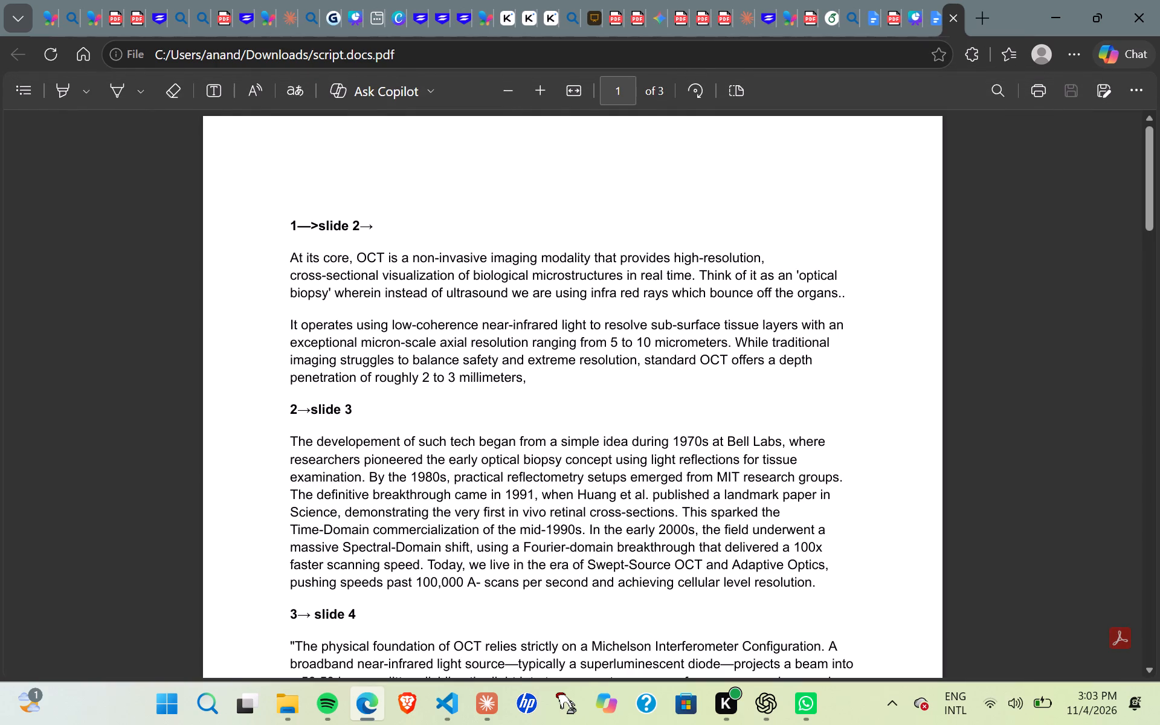
click(1130, 92)
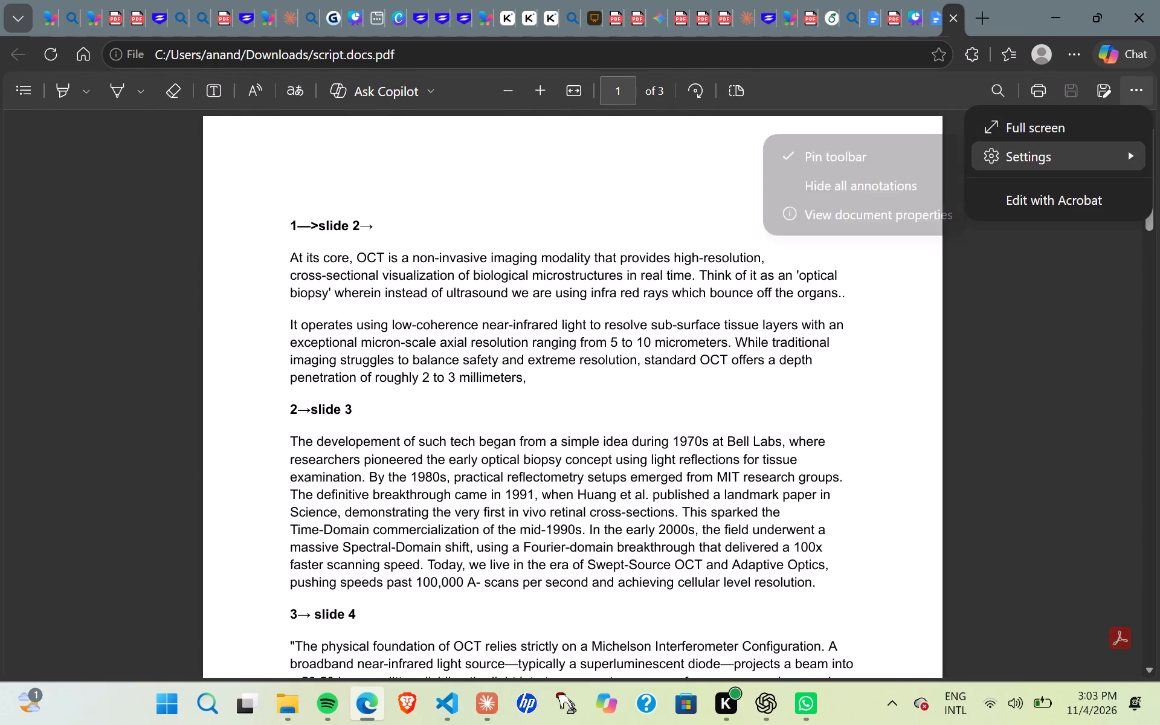
click(108, 161)
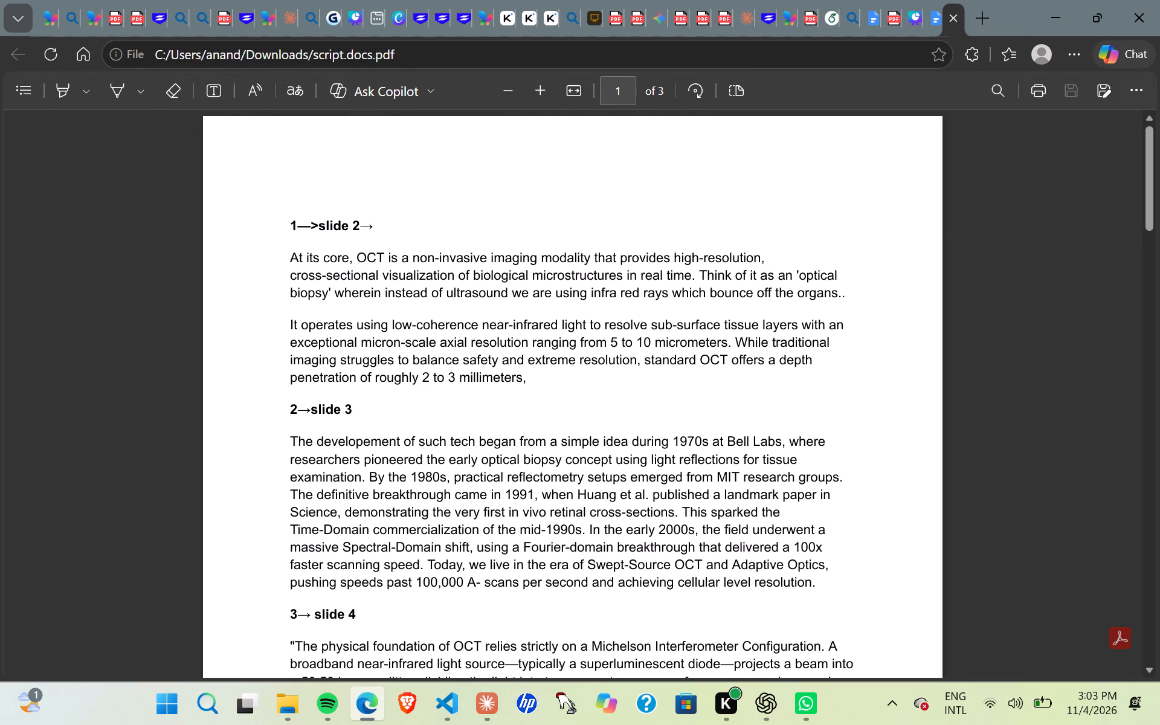
scroll(750, 299, down, 2)
scroll(761, 328, up, 6)
click(1159, 3)
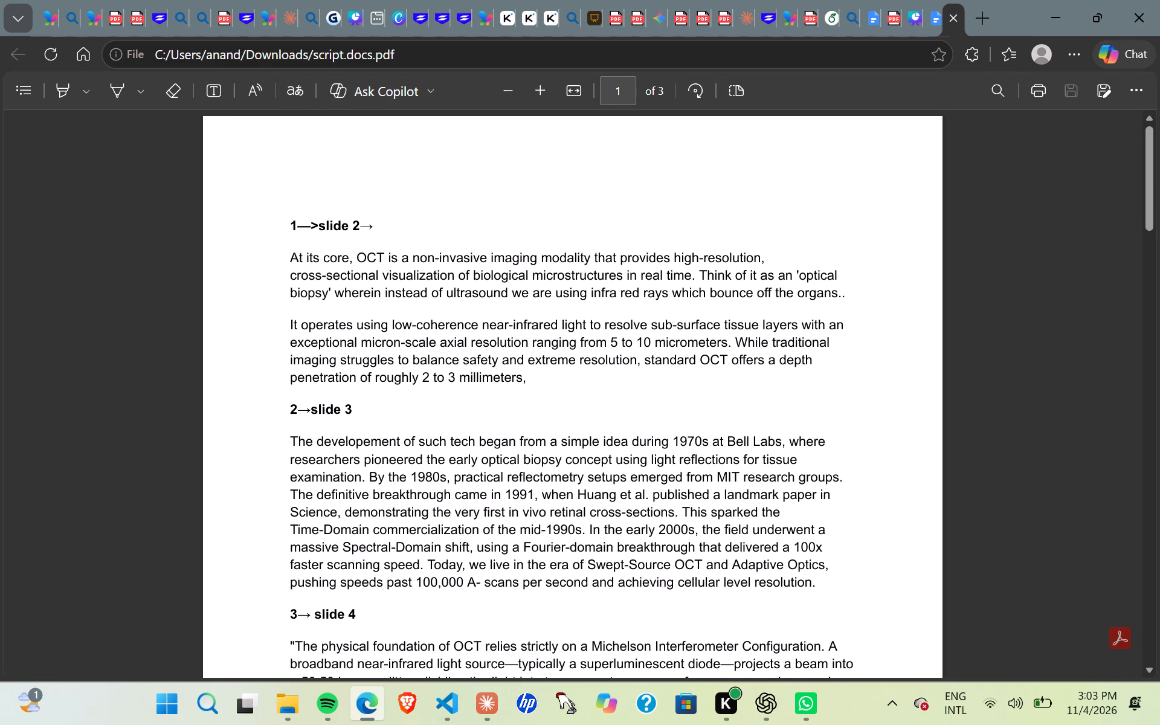
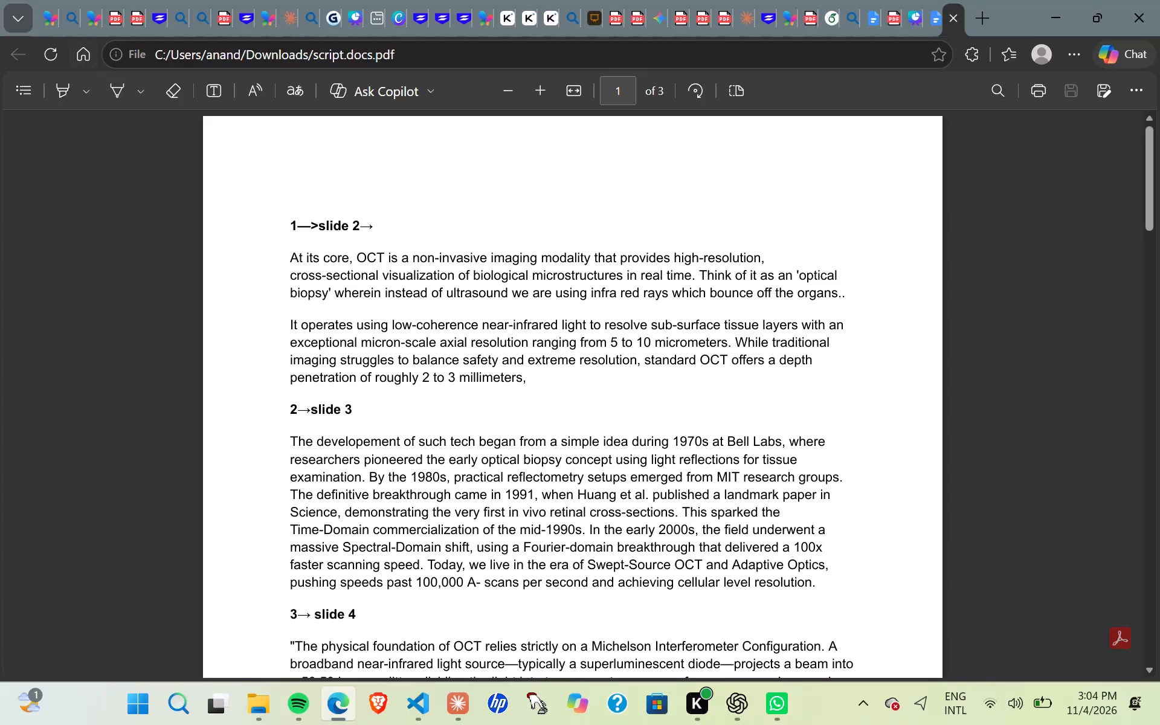
Save the script PDF in the Downloads folder as script.docs.pdf in PDF format, replacing the existing file of that name.
scroll(509, 209, up, 5)
click(1093, 93)
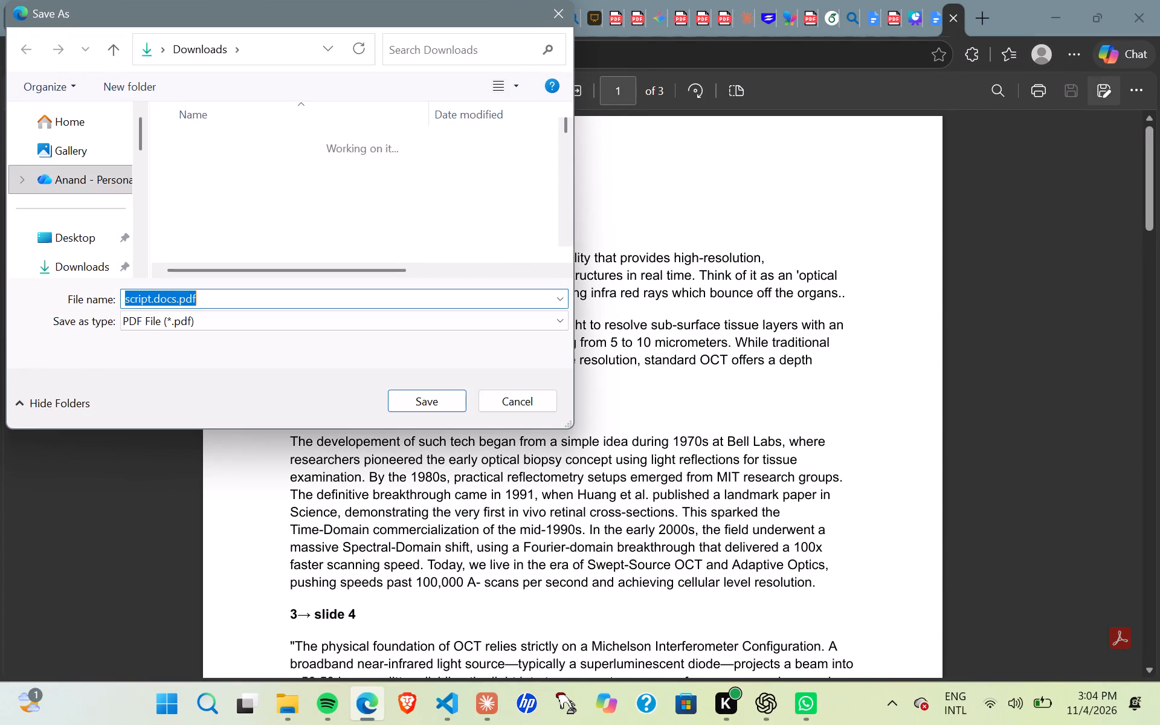
click(416, 403)
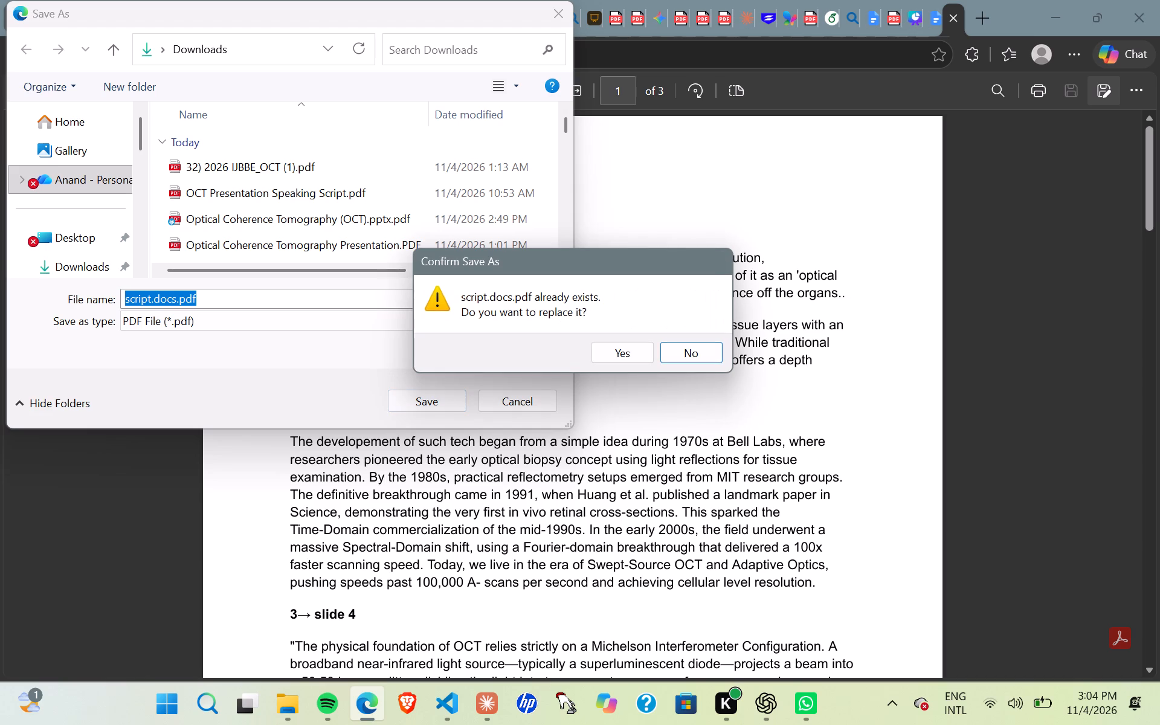
click(93, 260)
click(93, 260)
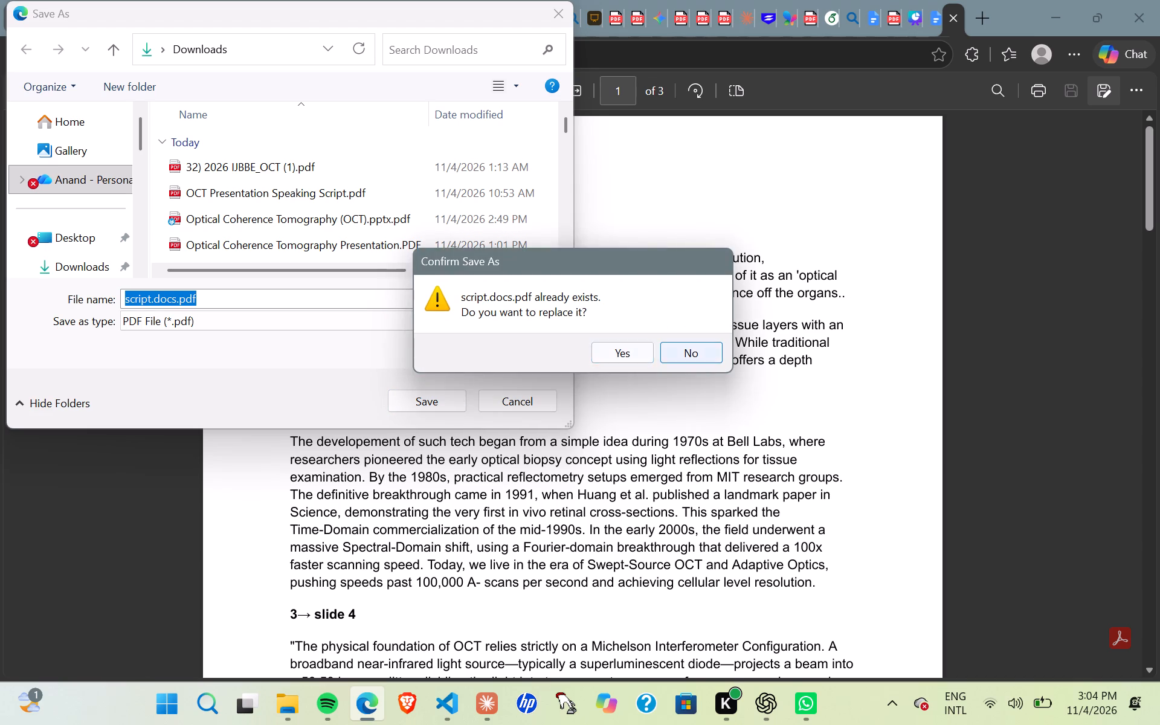
click(680, 352)
click(86, 260)
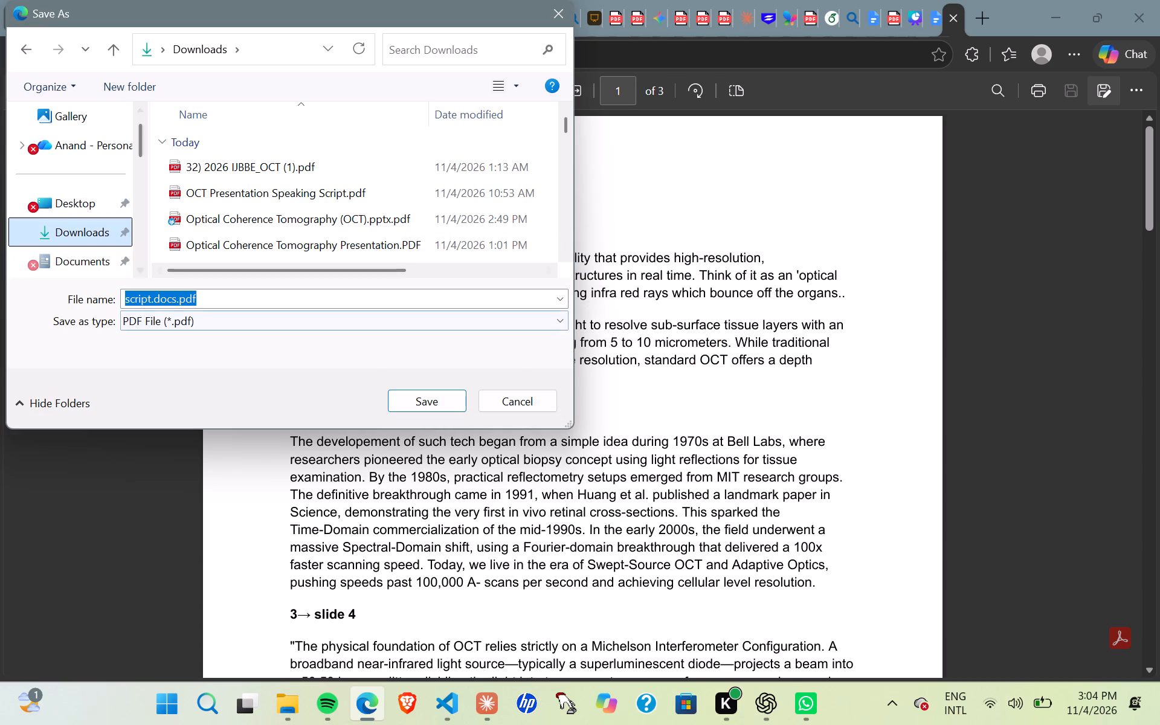
click(411, 397)
click(627, 358)
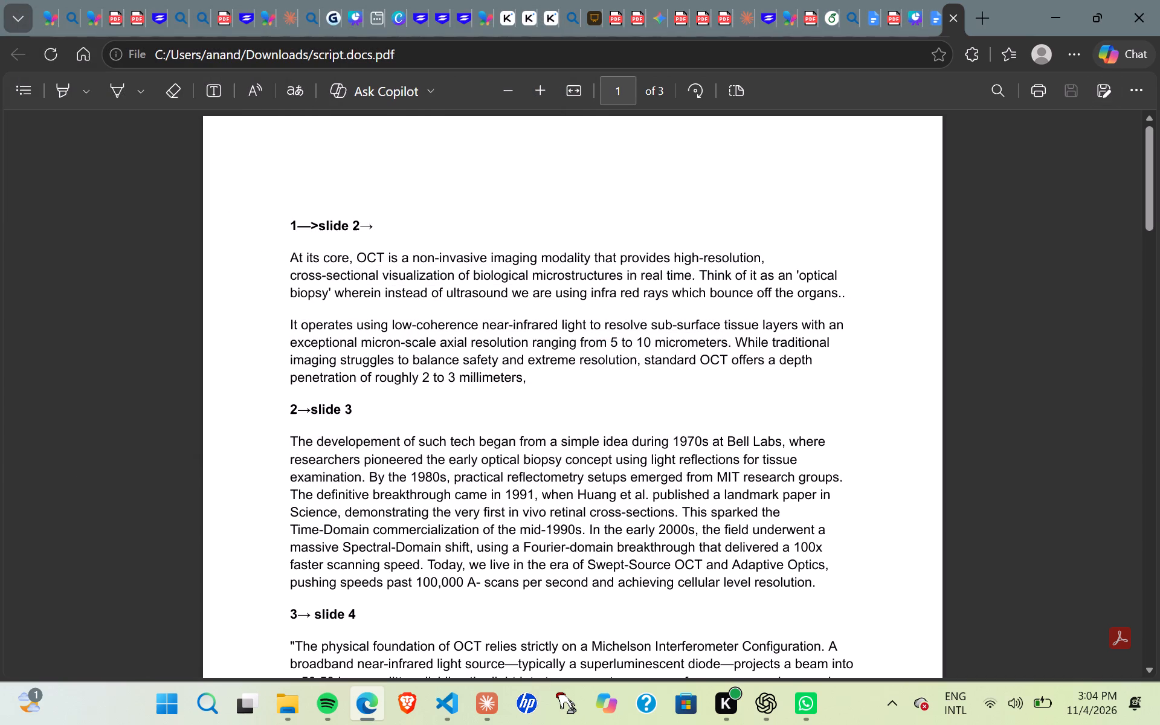